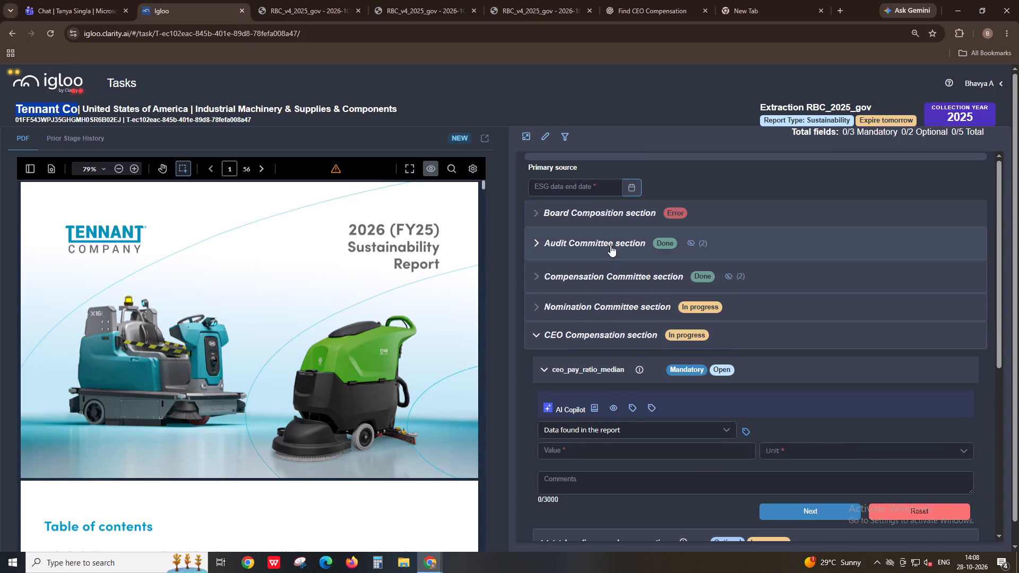
Expand the Board Composition section to look at its Board_independence field.
click(608, 212)
click(615, 261)
click(614, 254)
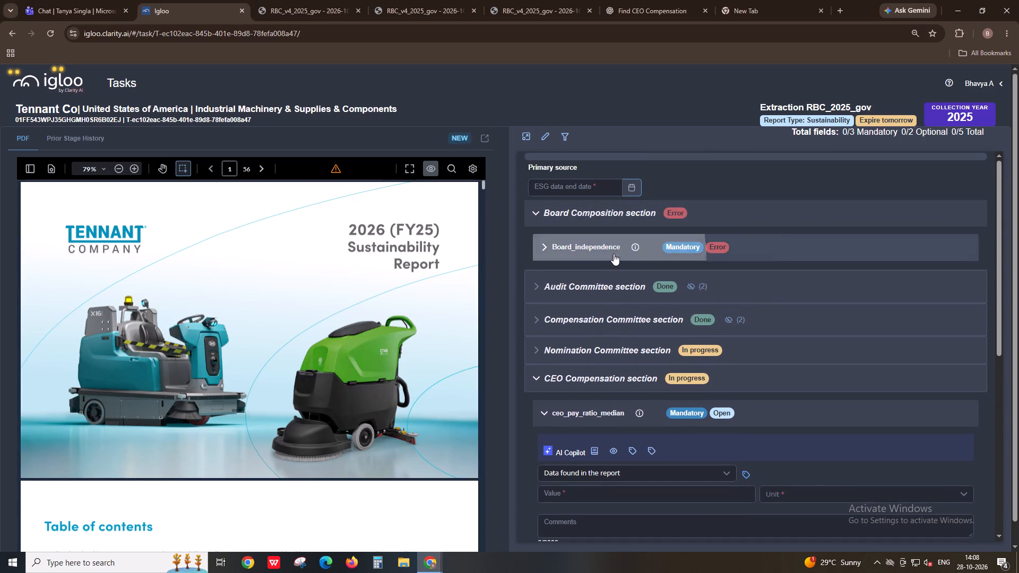
Switch to the first open RBC_v4_2025_gov PDF report to consult the source disclosures.
click(263, 0)
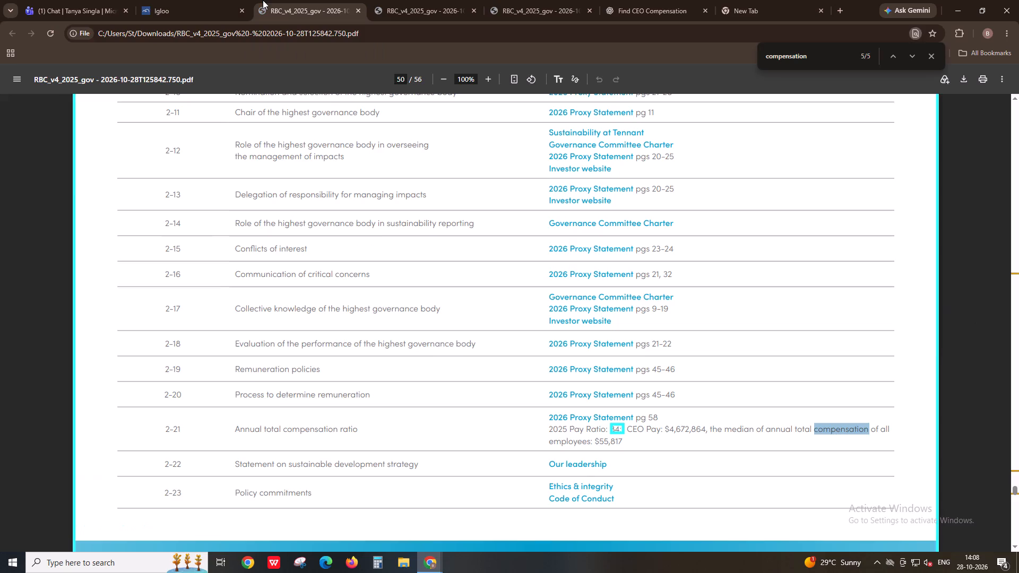
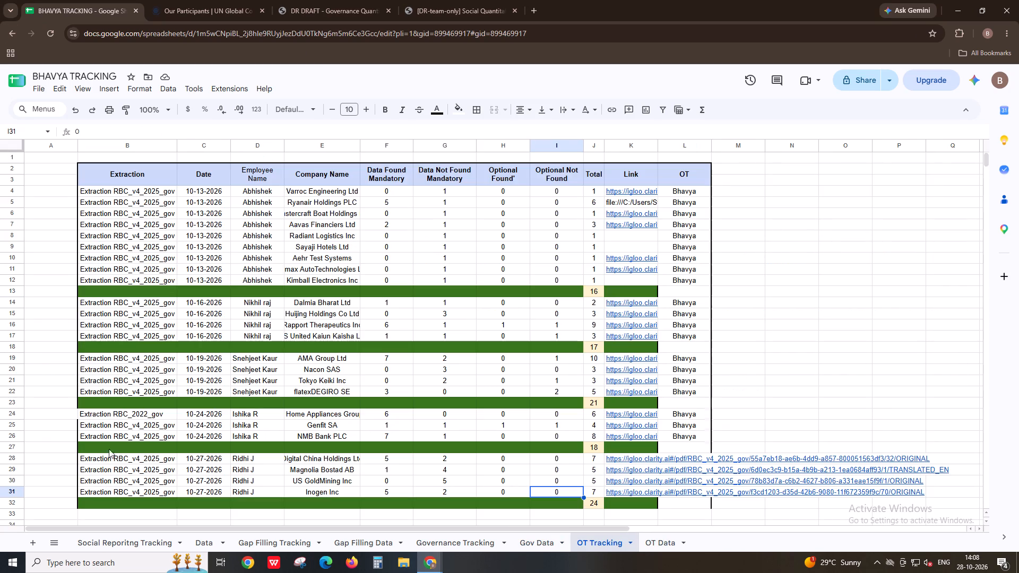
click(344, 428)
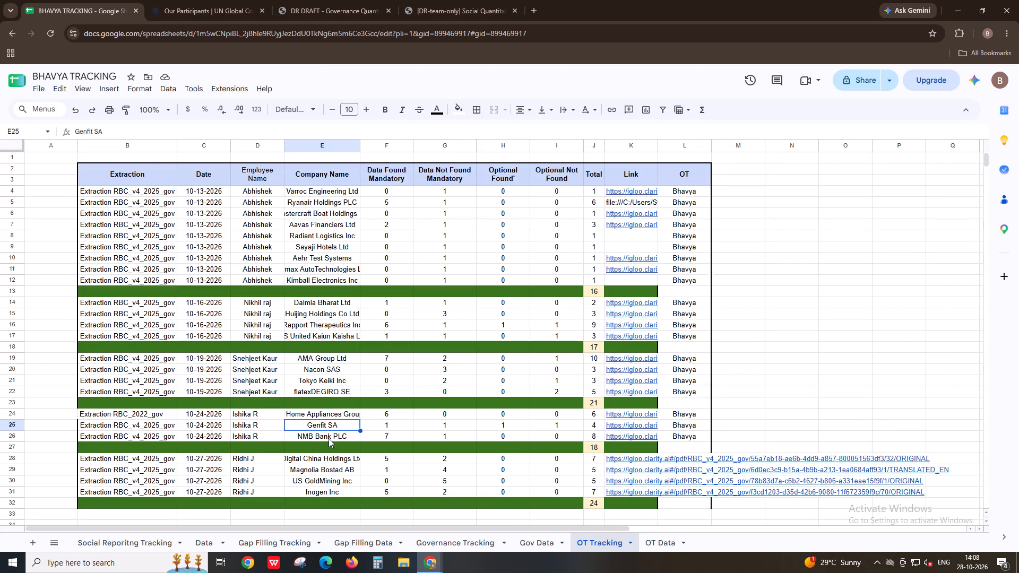
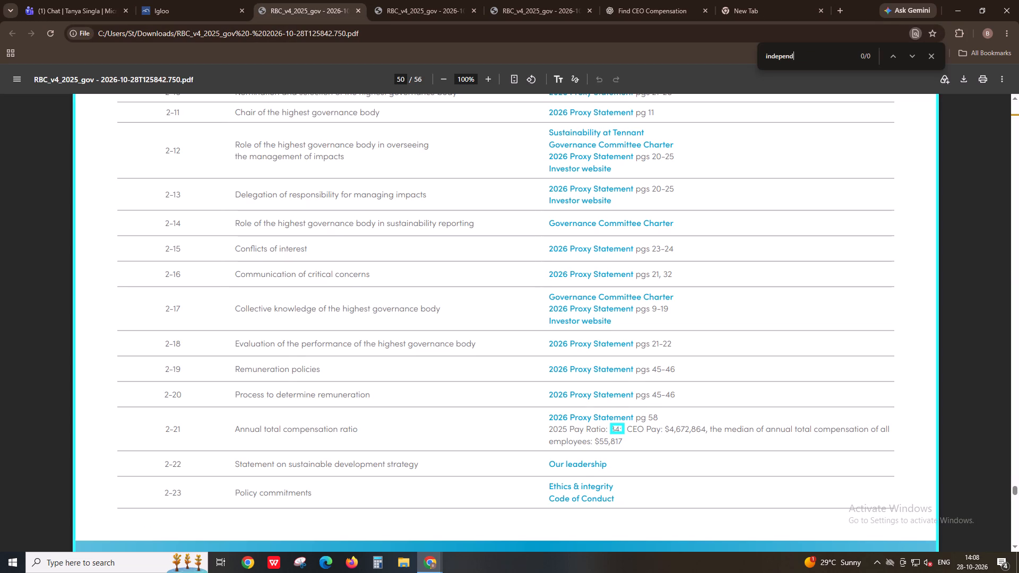
Search the sustainability report PDF for the word "independent".
text(ent)
key(Return)
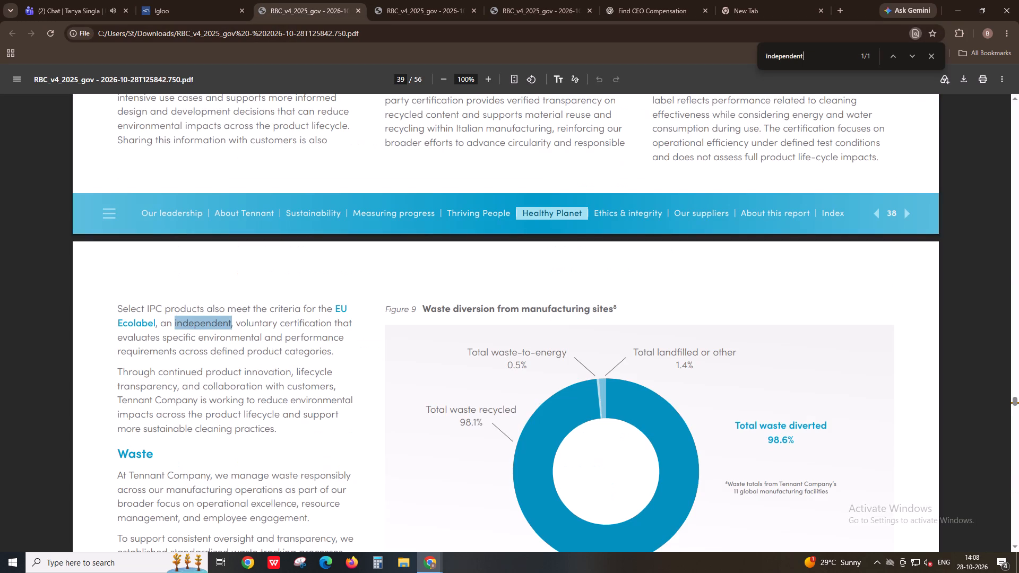
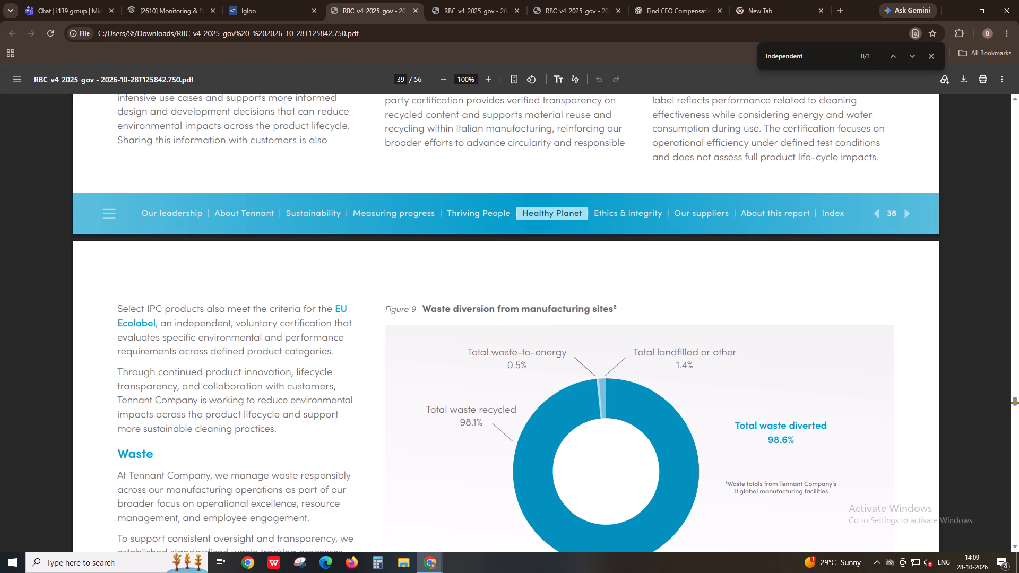
In the Igloo task, set the Board_independence reason for missing data to "Data not found in reports".
click(154, 0)
click(234, 0)
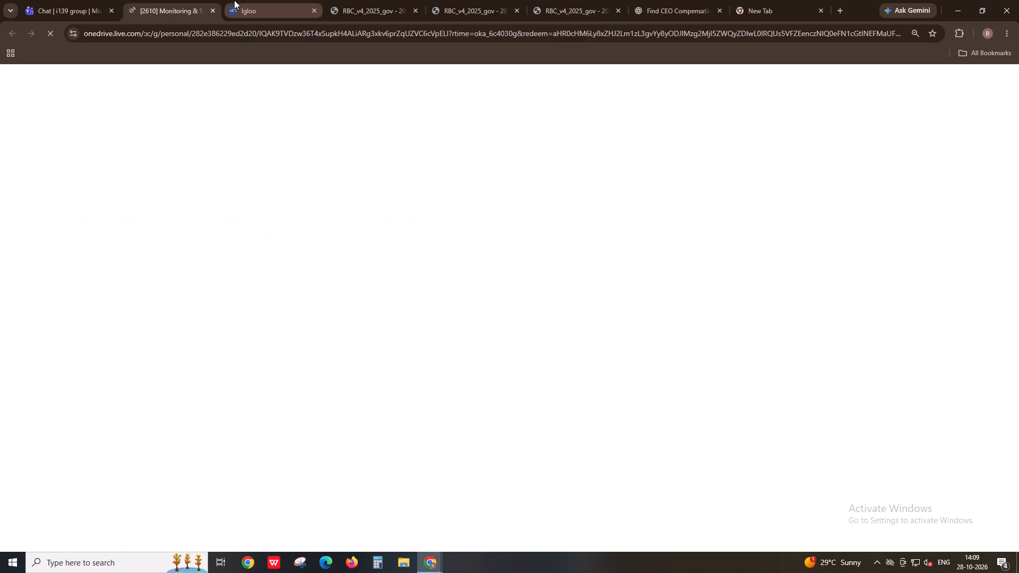
click(762, 310)
click(776, 342)
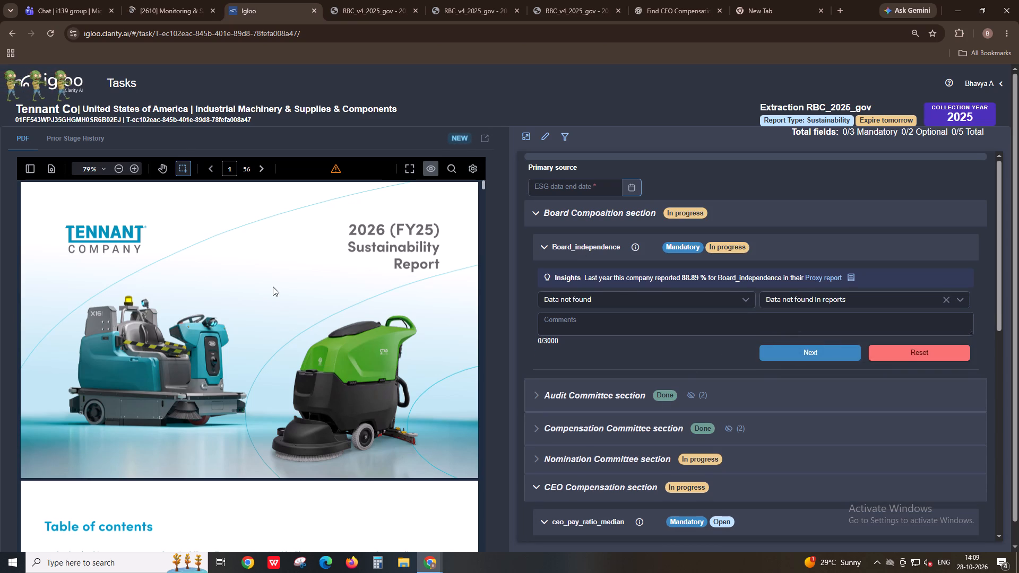
Switch to the Monitoring & Sampling workbook, skip the compatibility update, and review the analyst performance list on the Monitoring sheet.
click(157, 0)
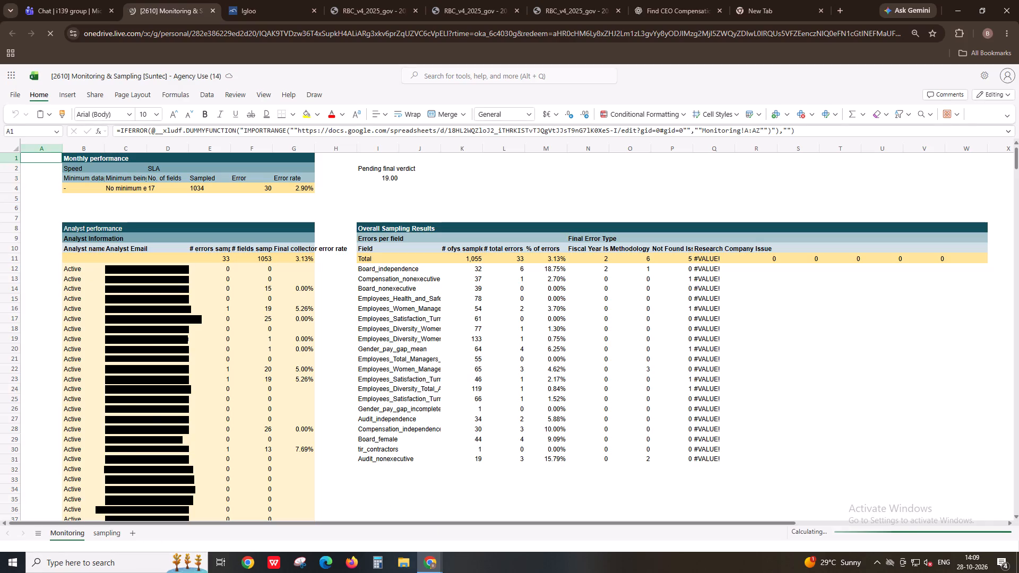
scroll(335, 337, down, 1)
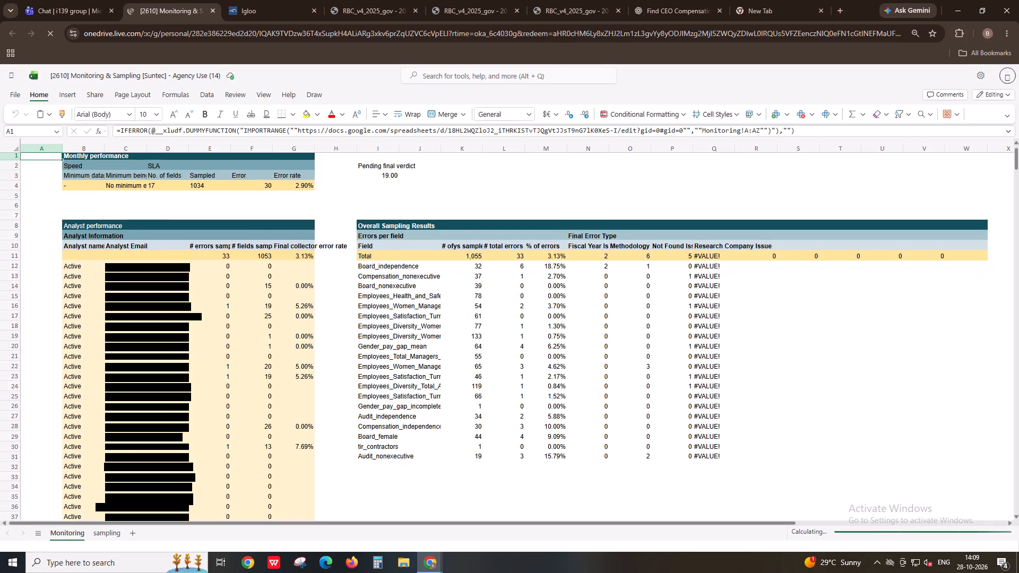
scroll(335, 337, down, 2)
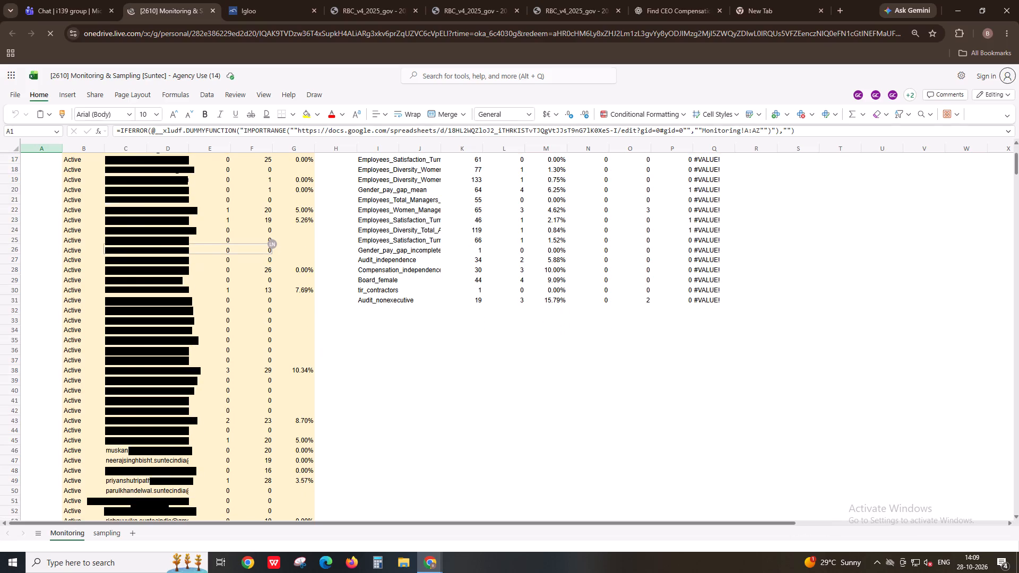
scroll(333, 337, down, 2)
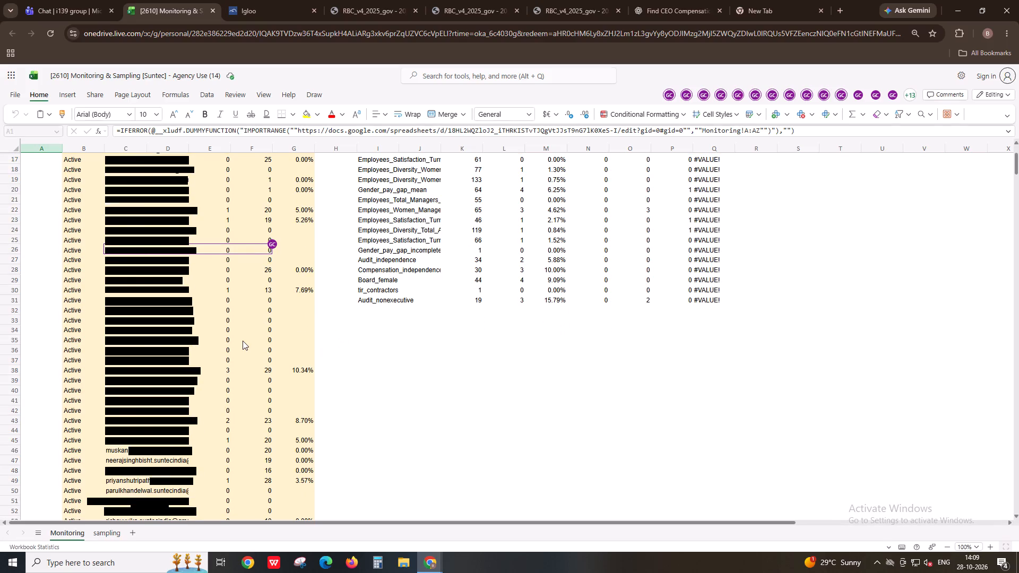
scroll(243, 341, down, 3)
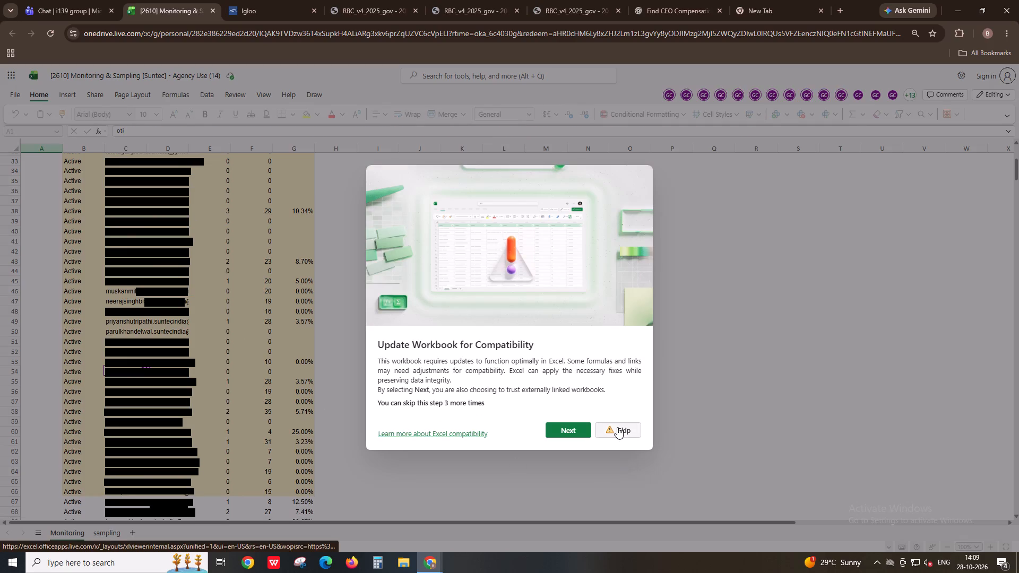
click(617, 427)
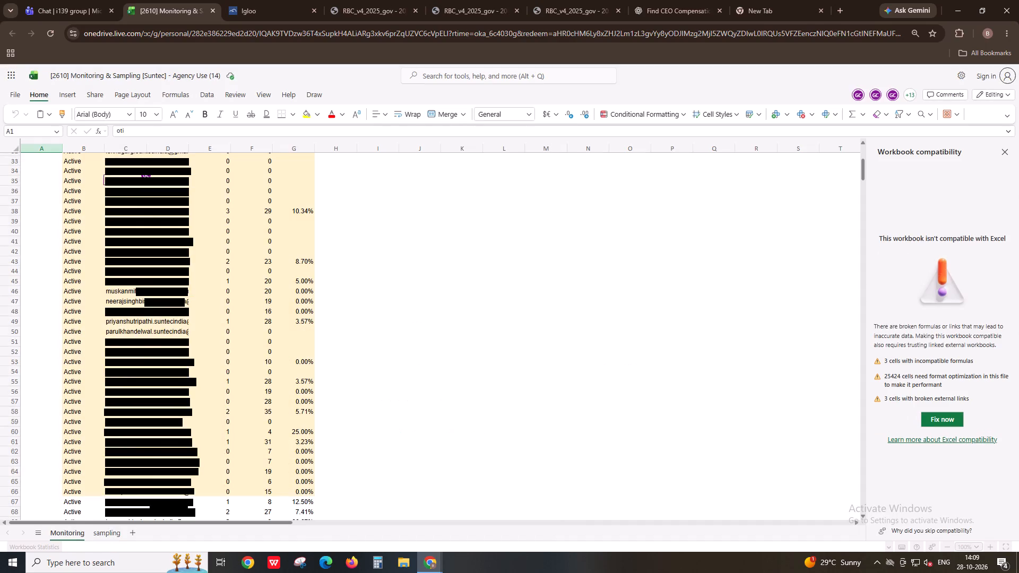
scroll(197, 367, down, 11)
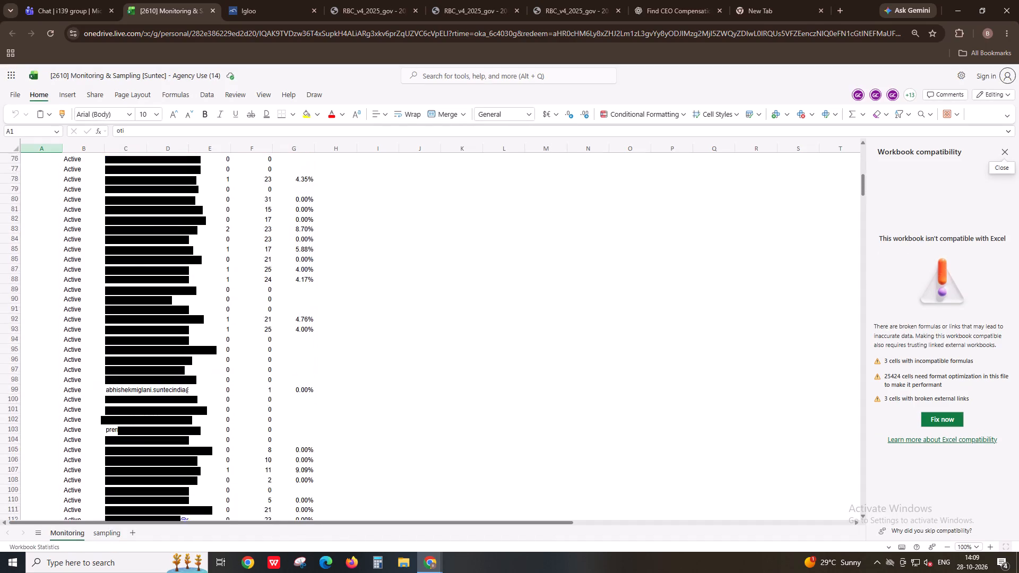
scroll(197, 367, down, 3)
scroll(197, 367, up, 2)
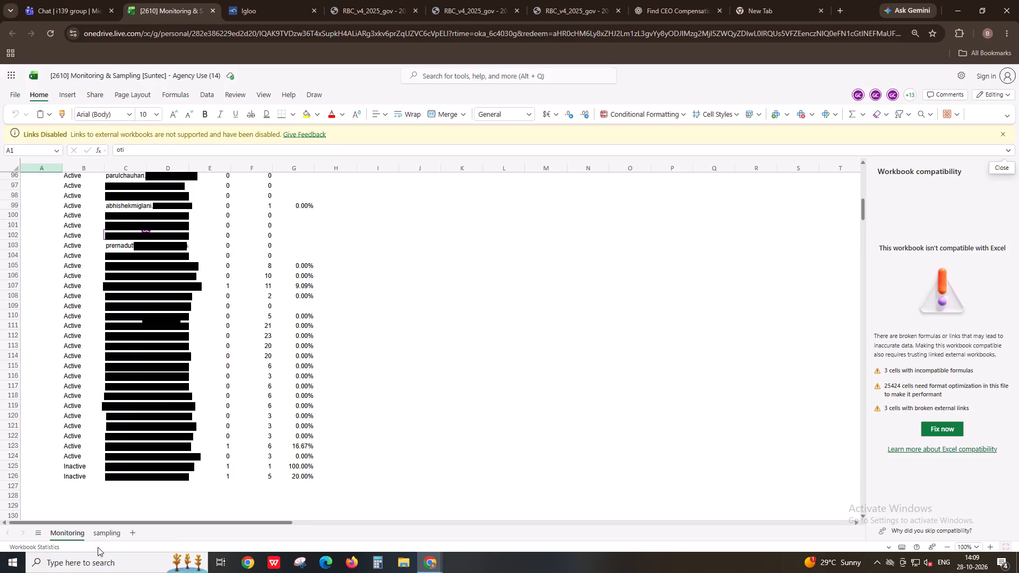
Search the sampling sheet for the analyst's first name, advance through the matches to row 942, and check its company and details.
click(100, 527)
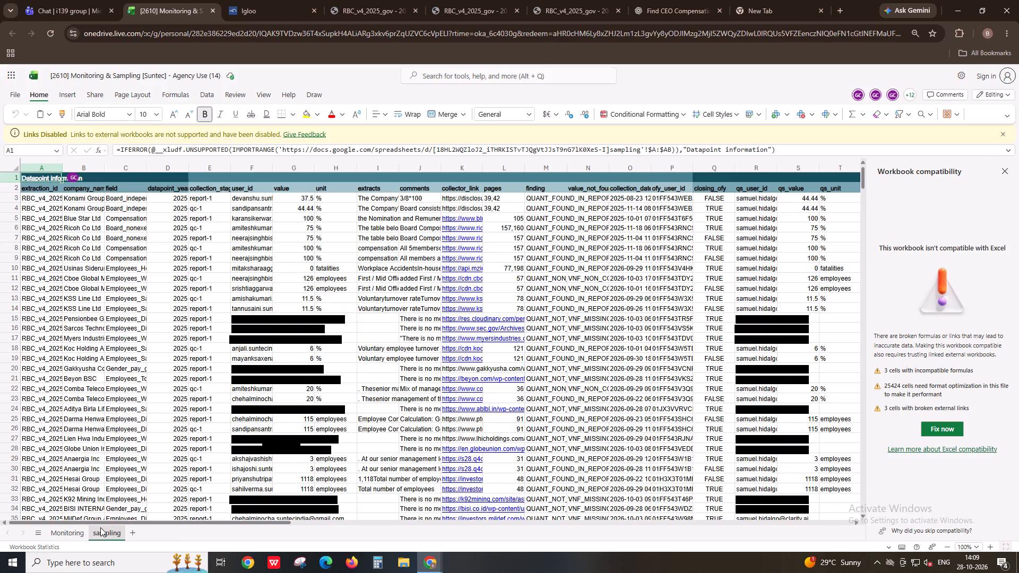
key(ctrl+f)
text(bhava)
key(BackSpace)
text(ya)
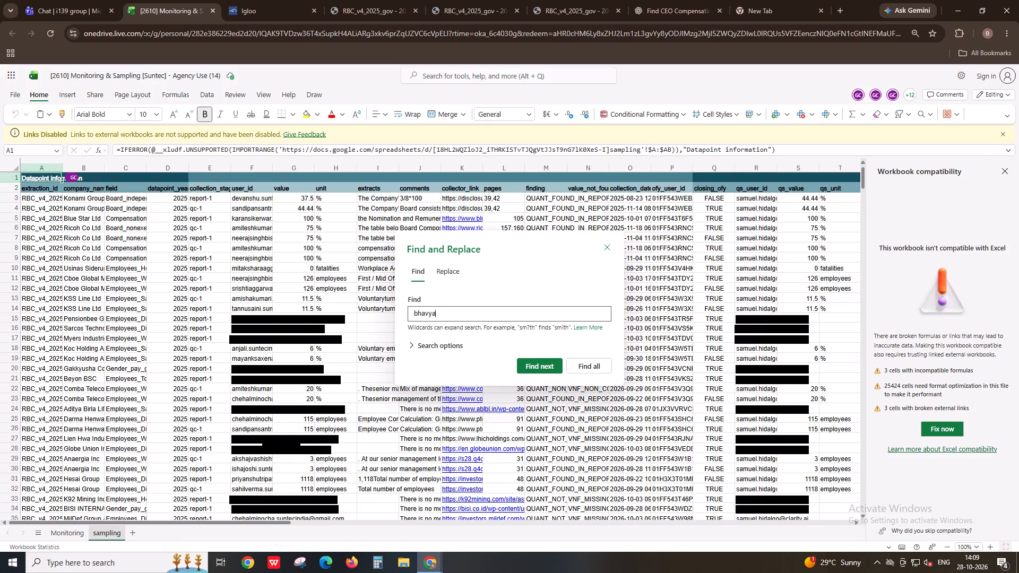
click(537, 368)
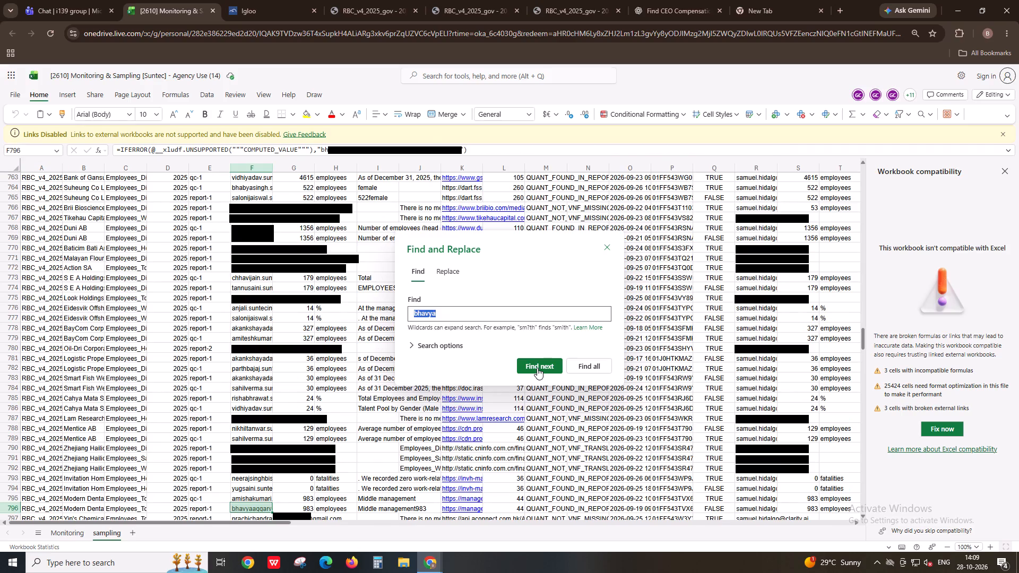
click(537, 368)
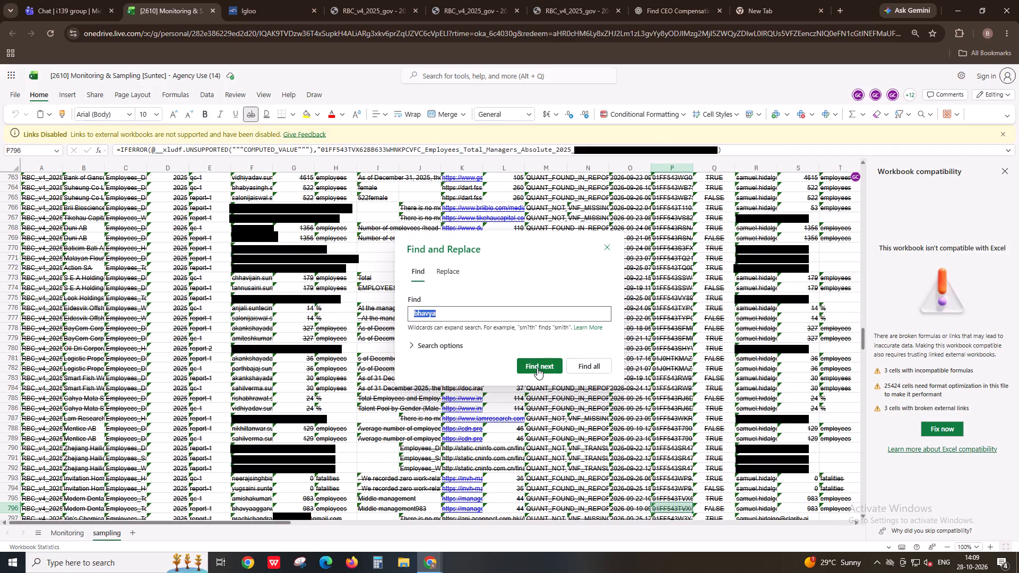
click(537, 368)
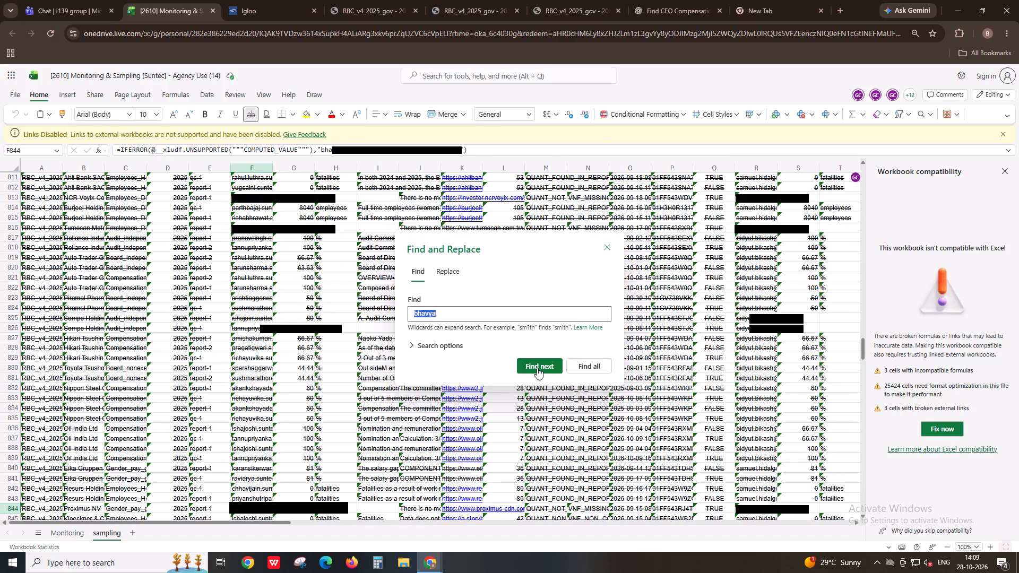
click(537, 368)
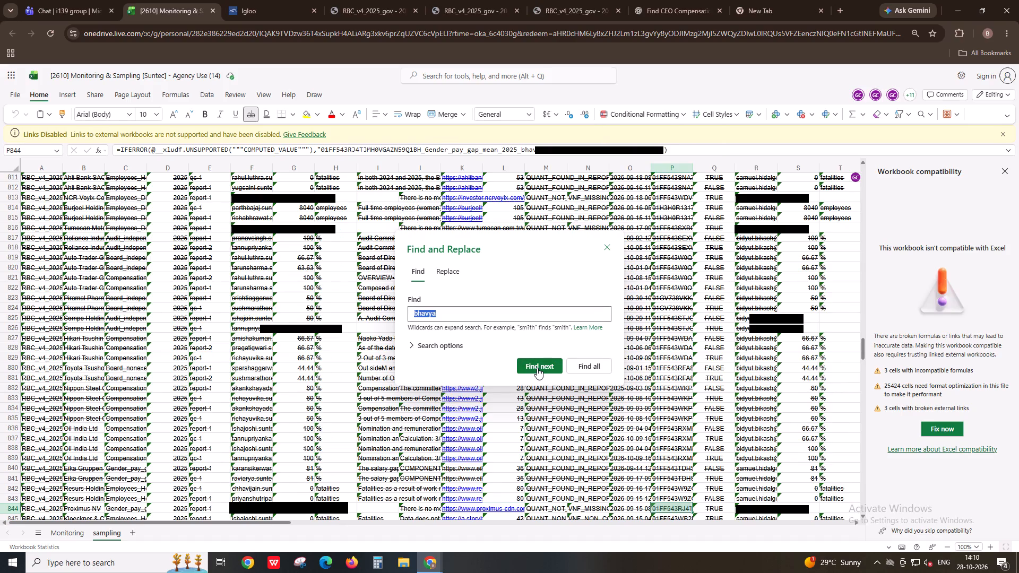
click(537, 368)
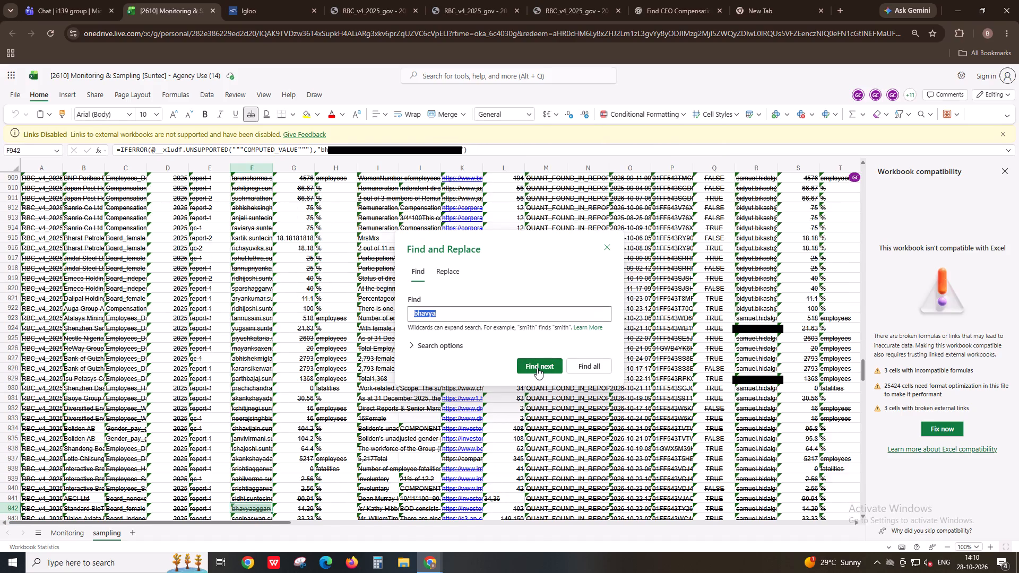
click(91, 507)
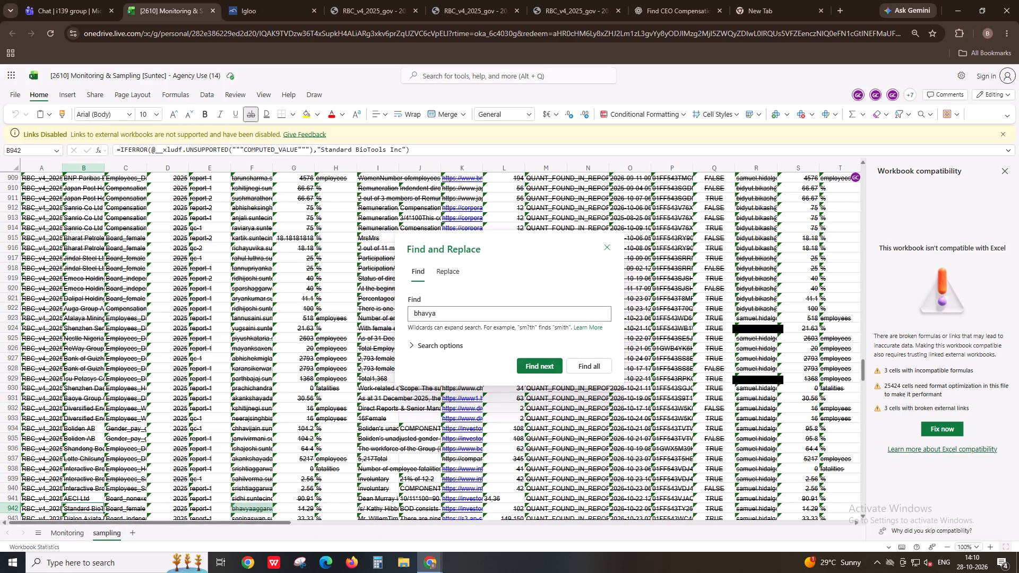
shift+scroll(529, 507, down, 2)
scroll(712, 477, down, 3)
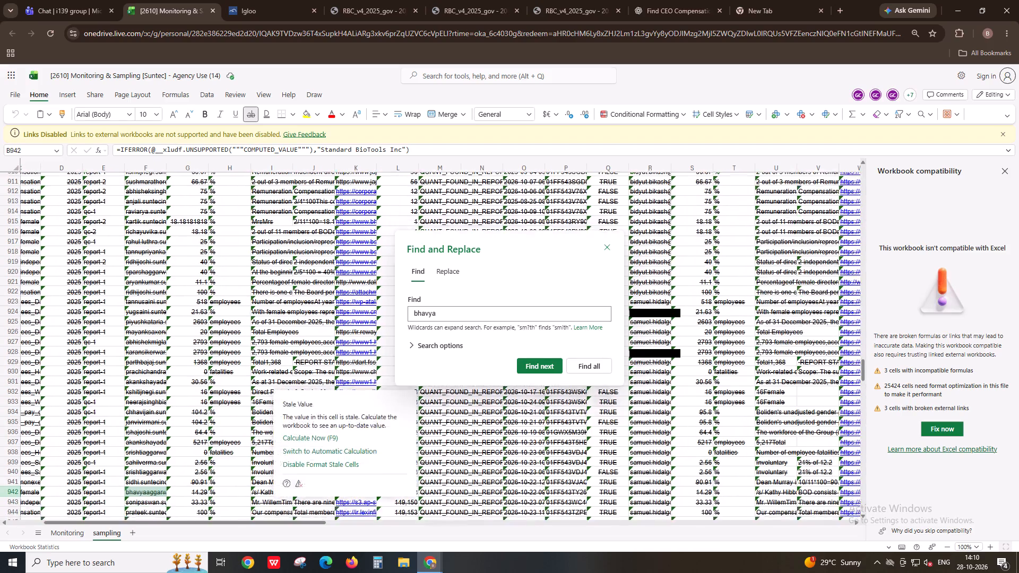
Advance to the analyst's match in row 957 and examine its company name, extraction ID and comment.
click(536, 366)
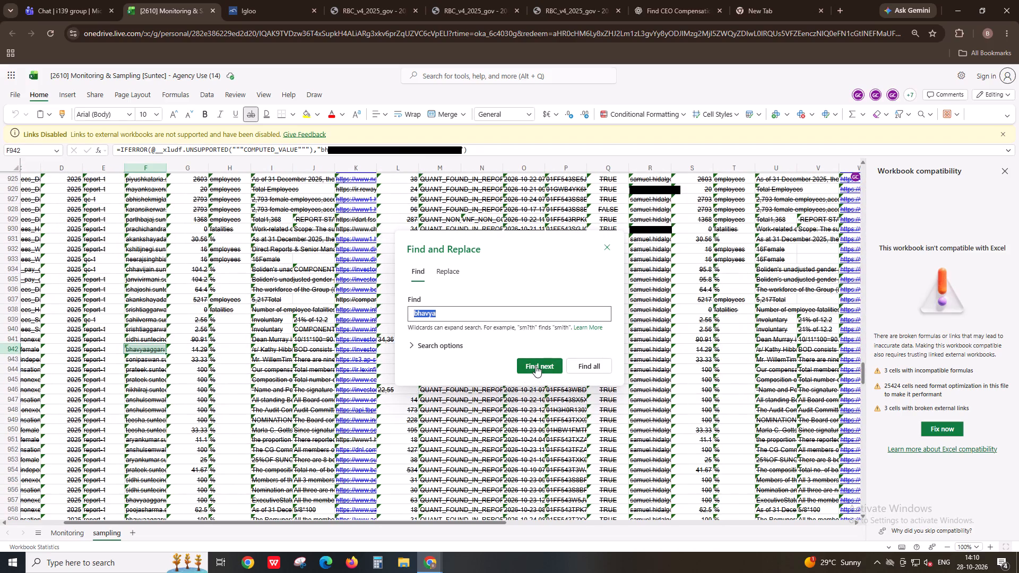
shift+scroll(219, 407, up, 3)
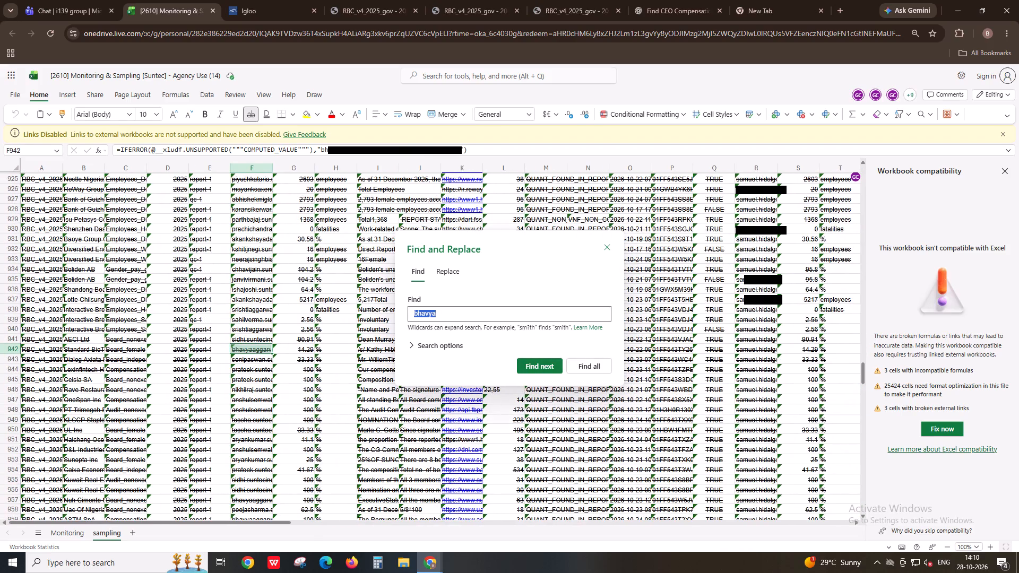
click(522, 362)
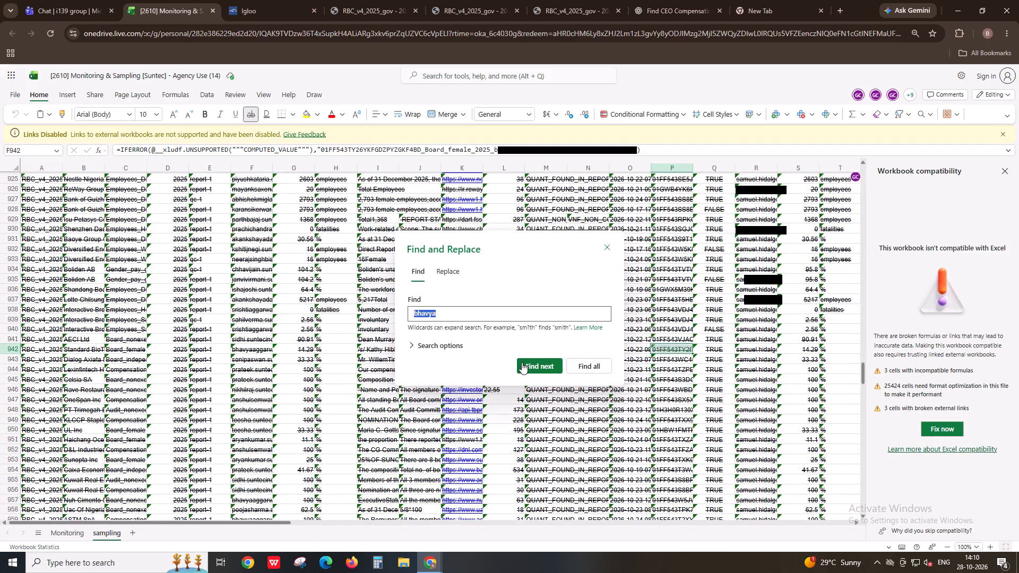
click(522, 362)
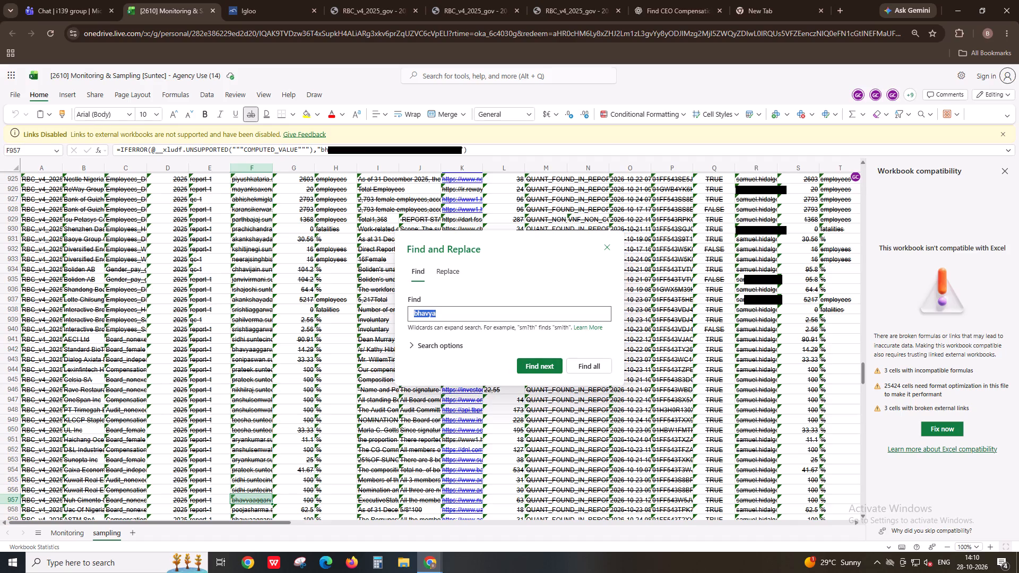
click(77, 499)
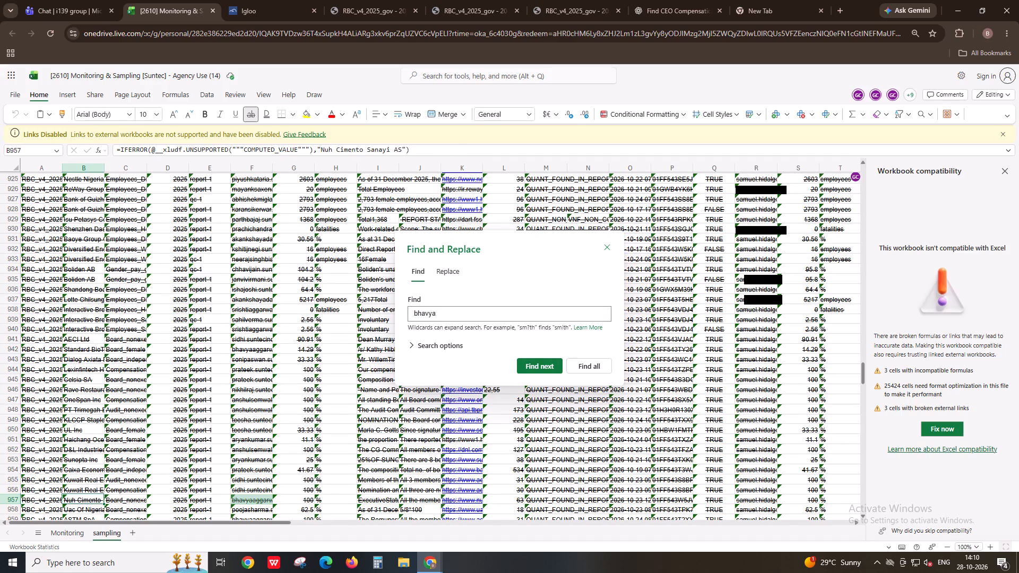
click(66, 501)
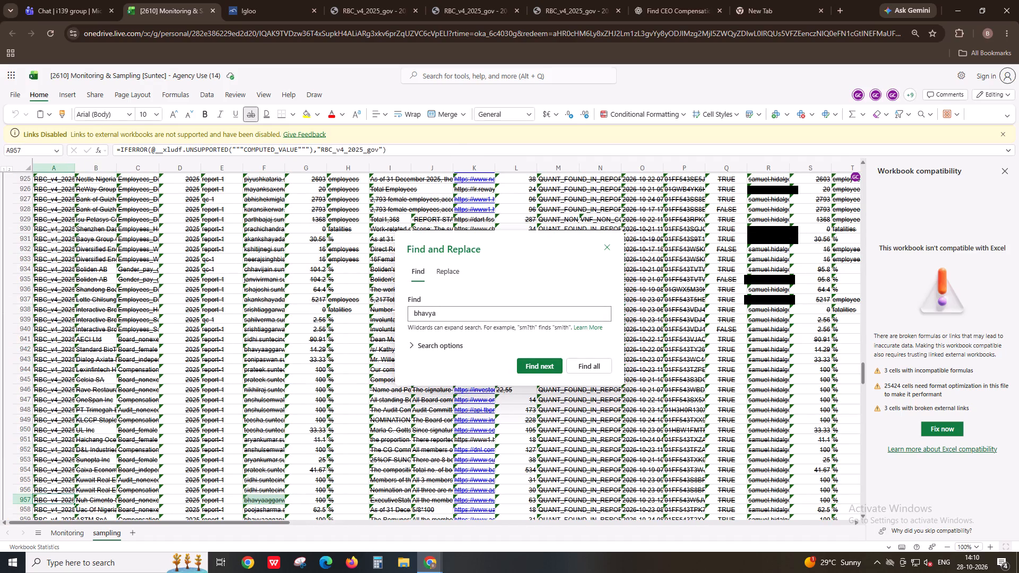
click(310, 504)
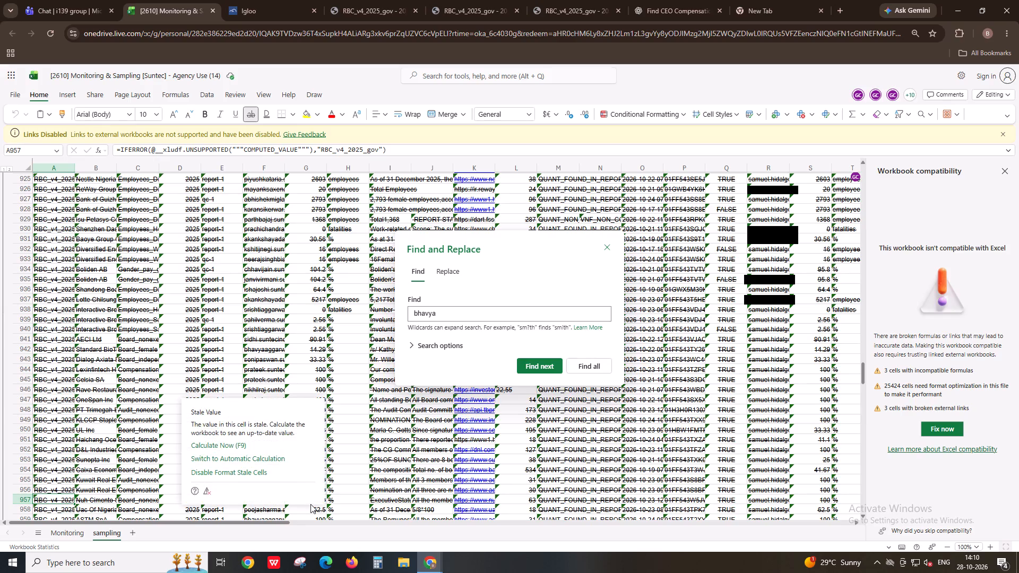
click(430, 501)
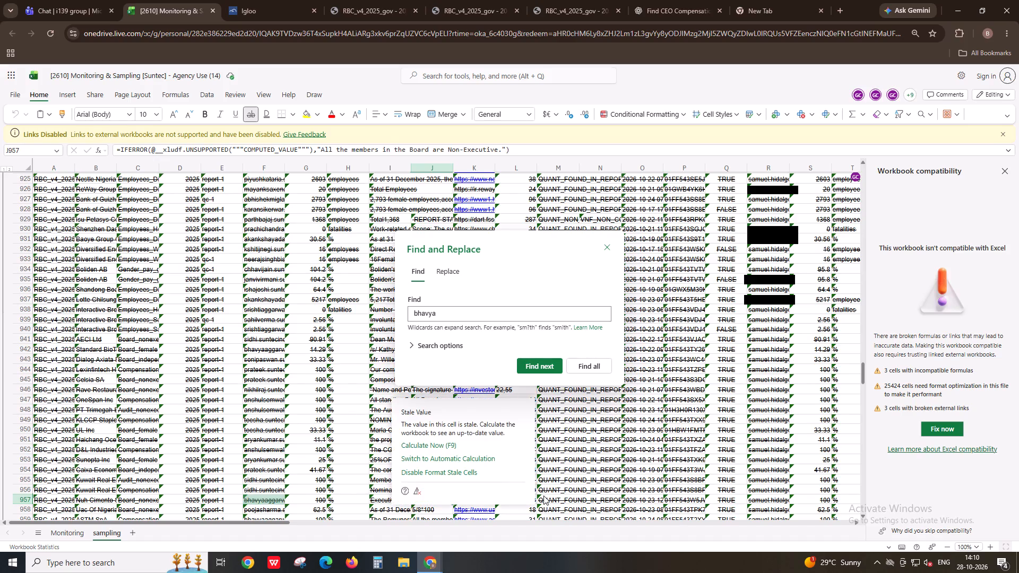
Advance to the analyst's match in row 959, examine its company, value and extract, check for further matches, and close the search.
click(541, 361)
click(541, 361)
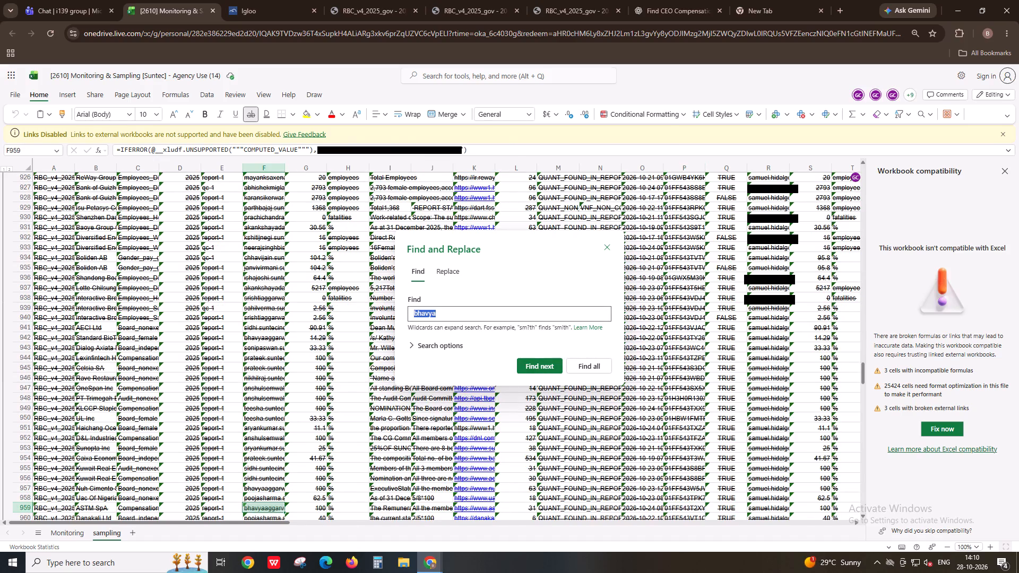
click(87, 508)
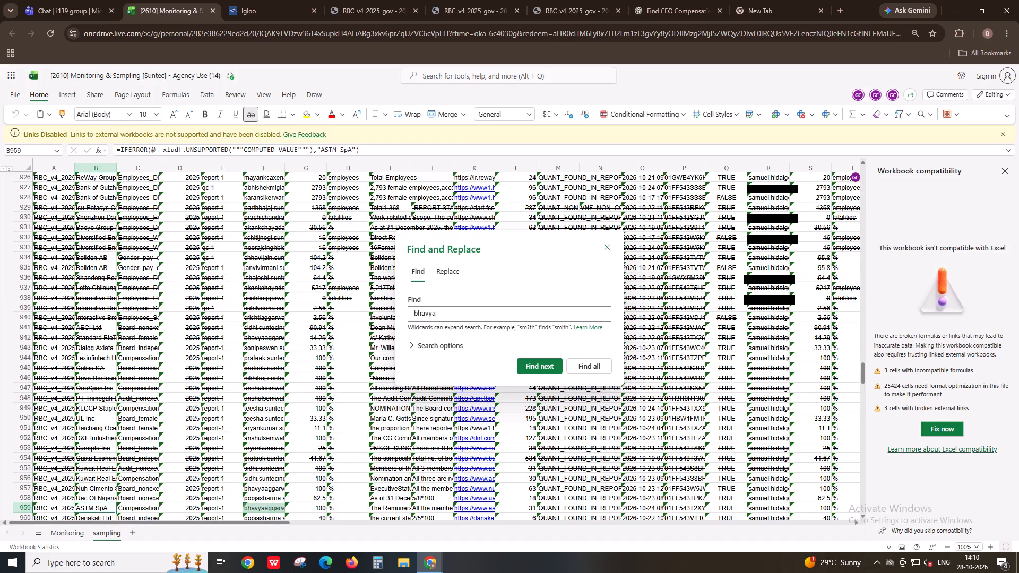
click(308, 510)
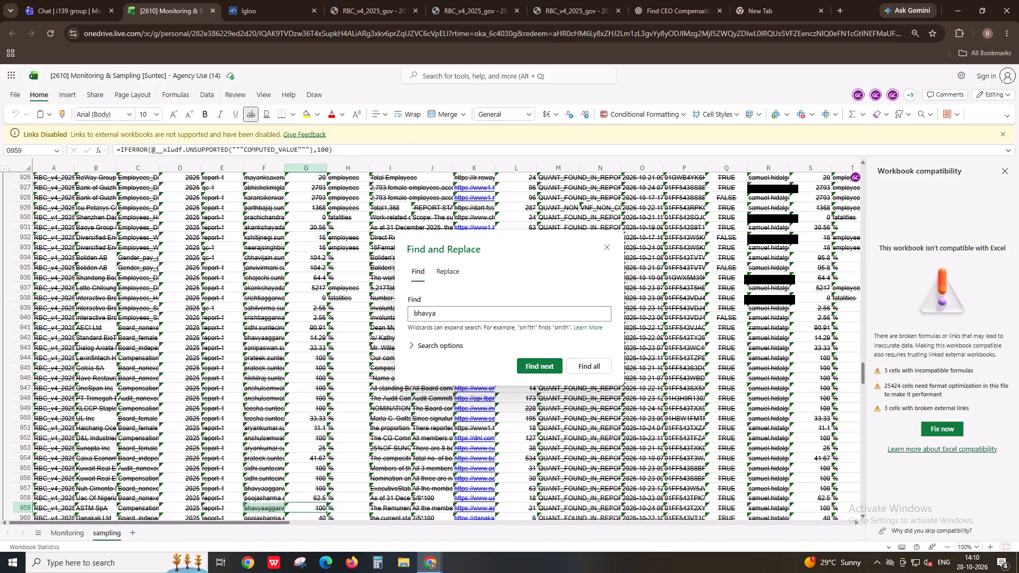
click(376, 509)
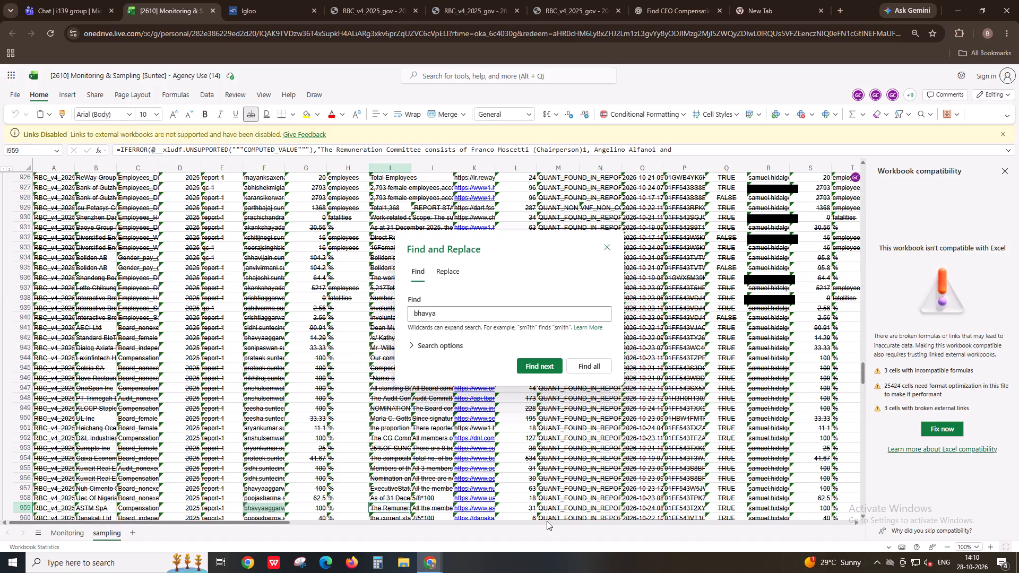
click(544, 372)
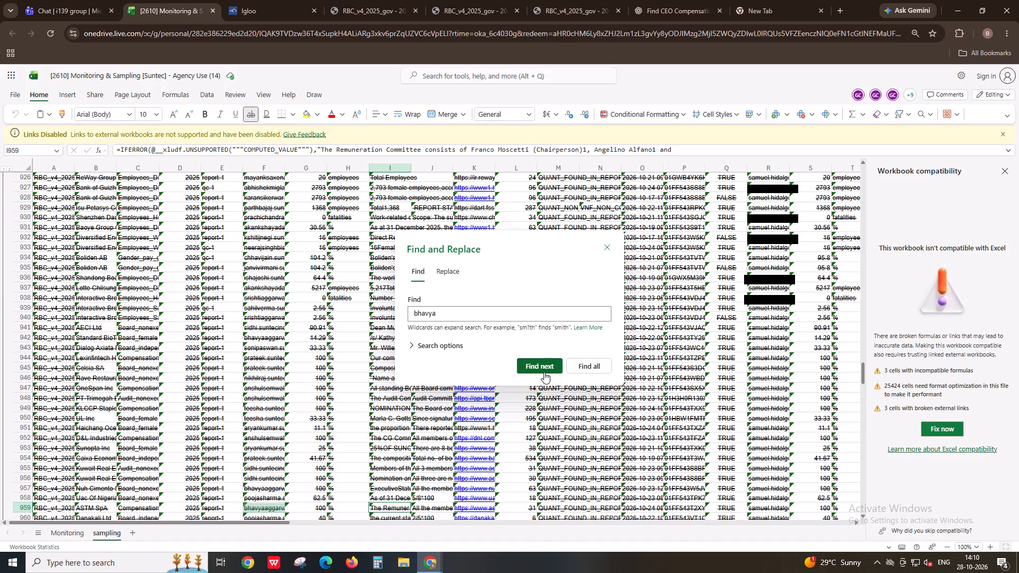
click(544, 371)
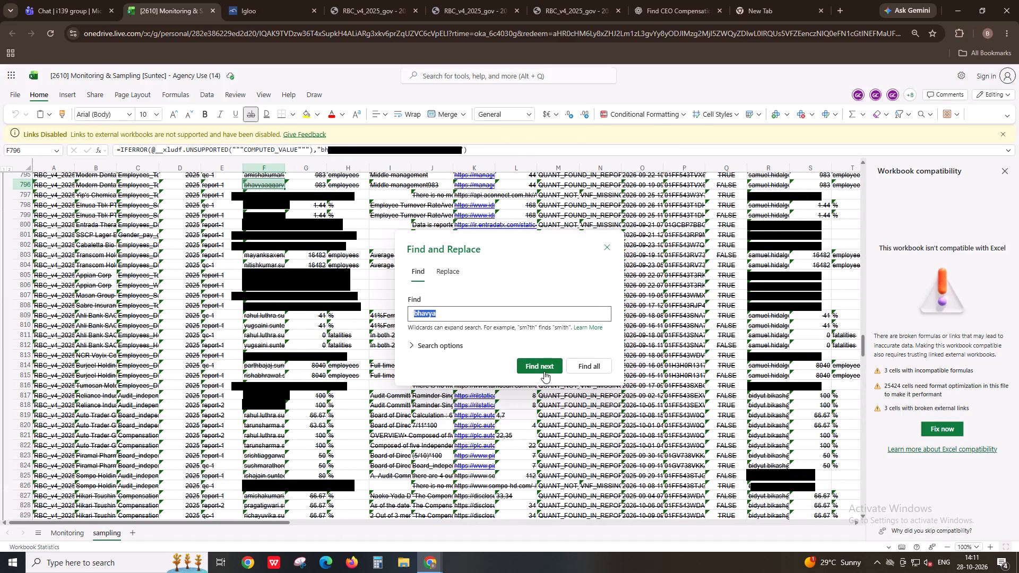
click(605, 246)
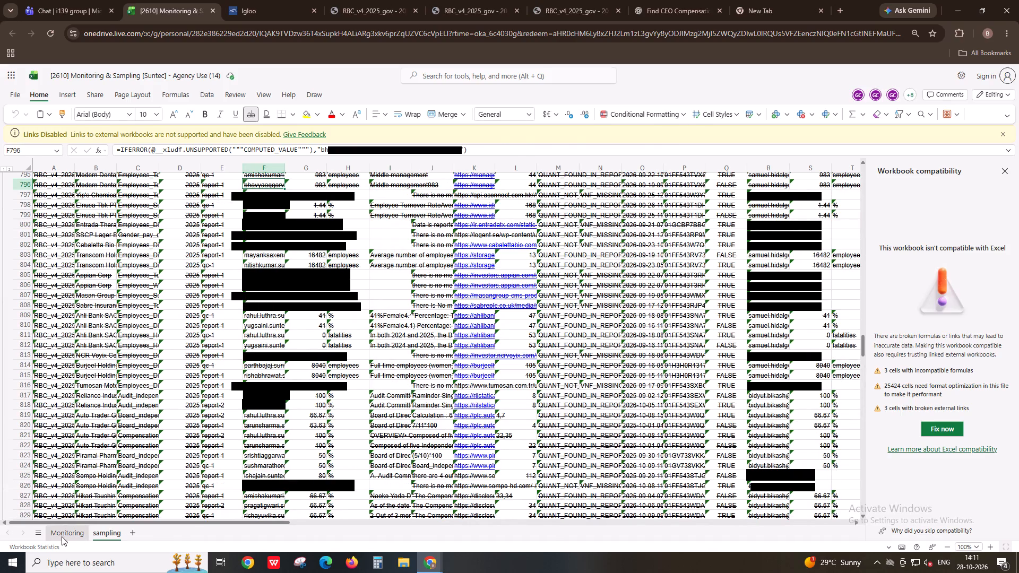
Return to the Monitoring sheet, review its performance and overall sampling summaries, and close the workbook to return to the Igloo task.
click(62, 536)
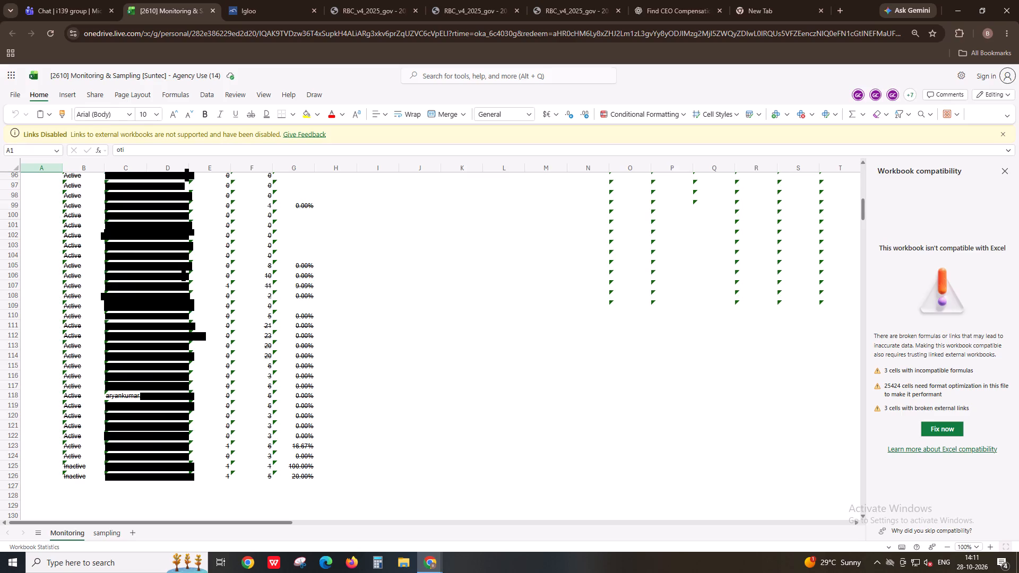
scroll(166, 329, up, 3)
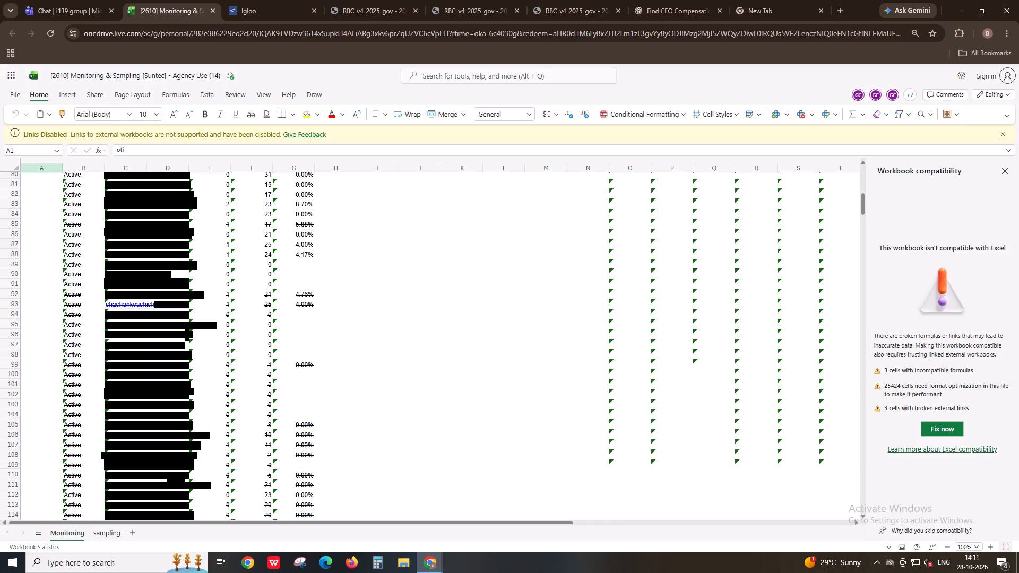
scroll(208, 279, up, 16)
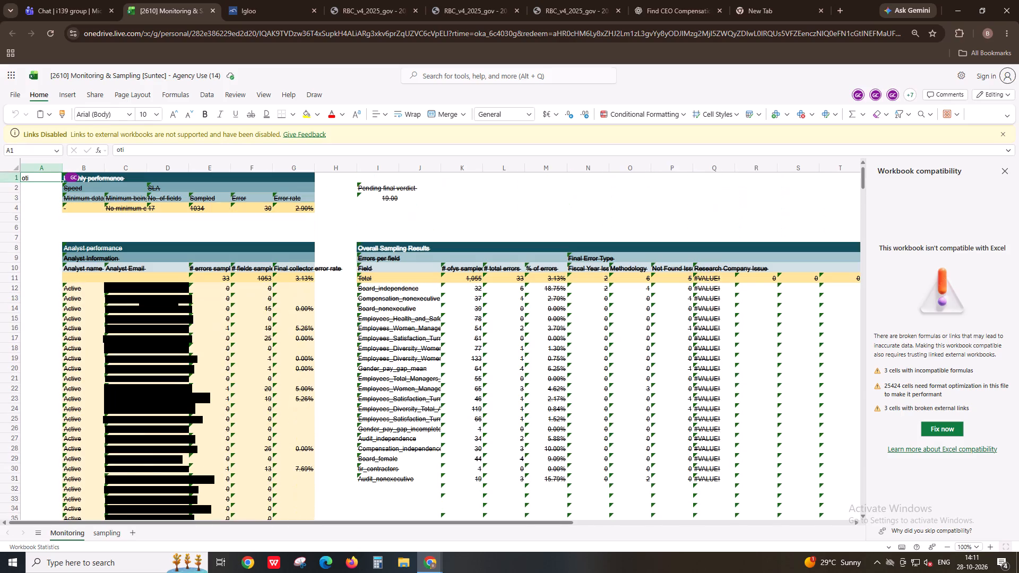
middle_click(156, 0)
scroll(156, 0, up, 1)
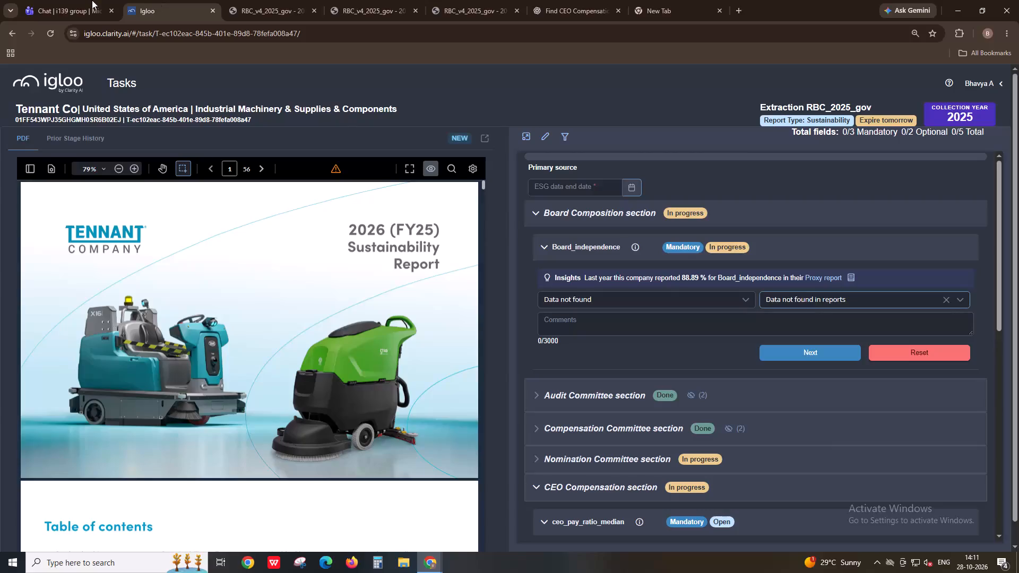
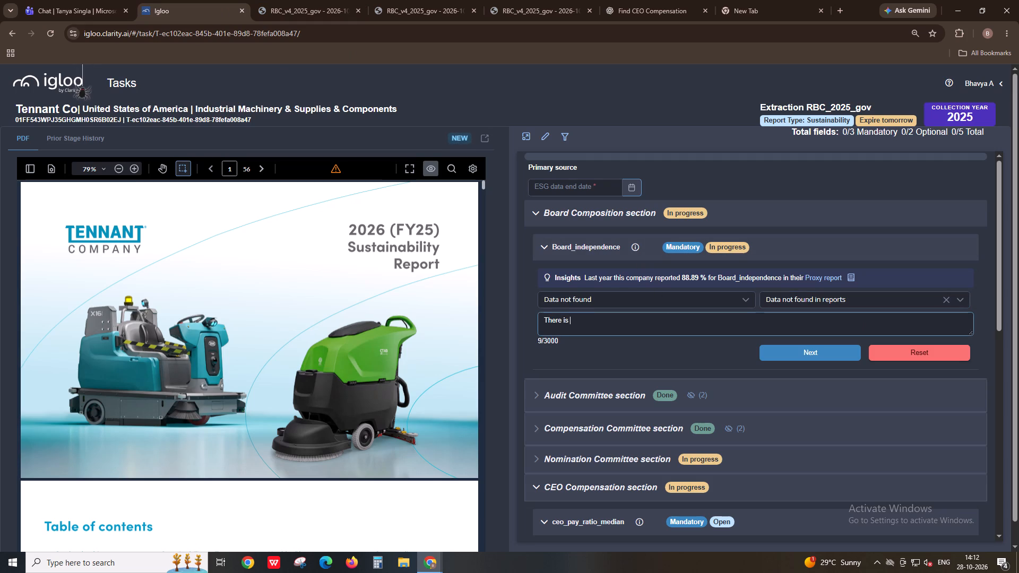
Finish the Board_independence comment as "There is no mention of this field in the report." and move on to the next field.
text(no mn)
key(BackSpace)
text(ention of this field in the report.)
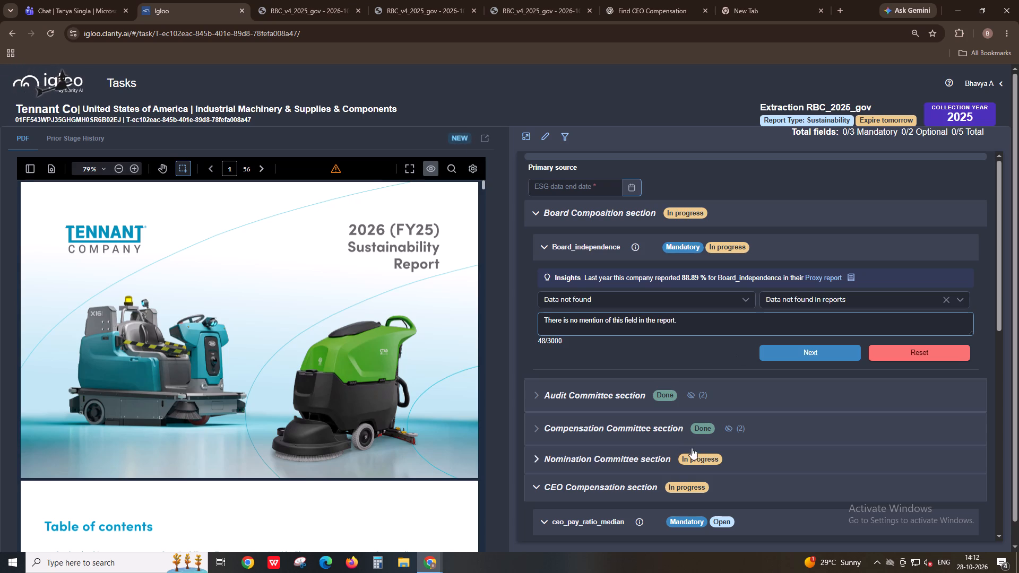
click(784, 350)
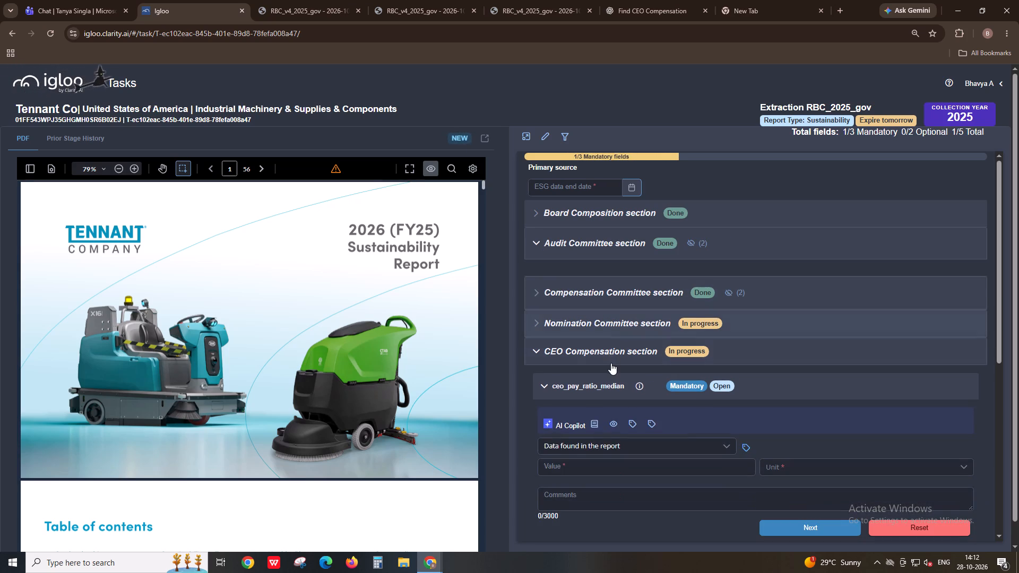
For Nomination_independence, with the reason Data not found in reports, enter the comment "There is no mention of this field in the report.".
scroll(620, 361, down, 2)
click(616, 225)
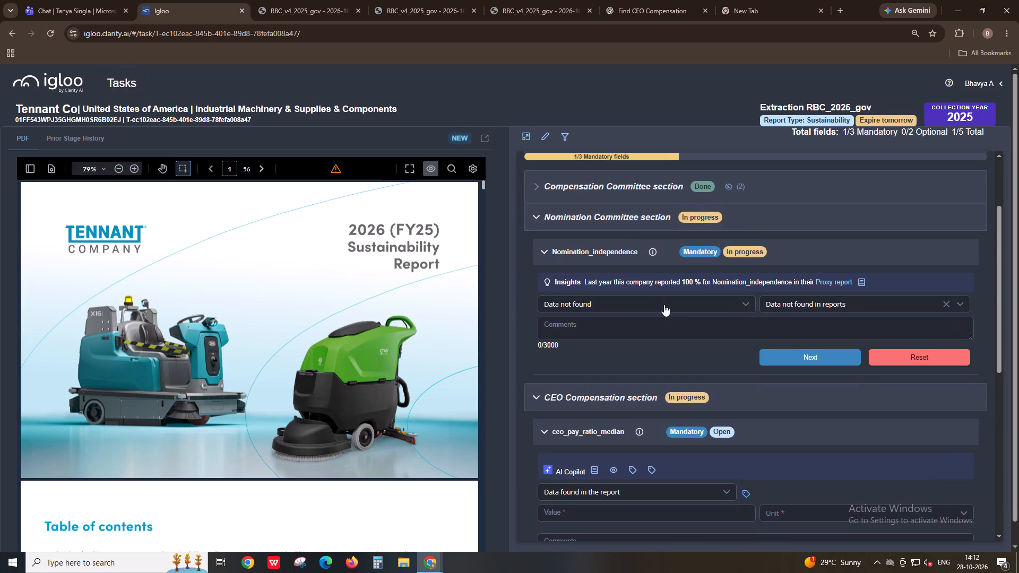
click(782, 310)
click(794, 345)
click(764, 320)
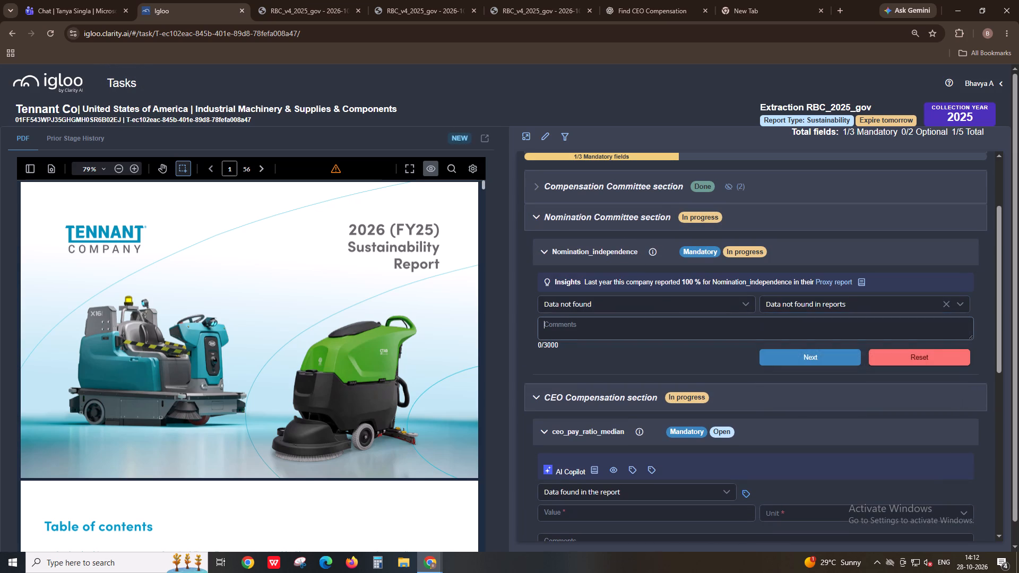
text(There is no men)
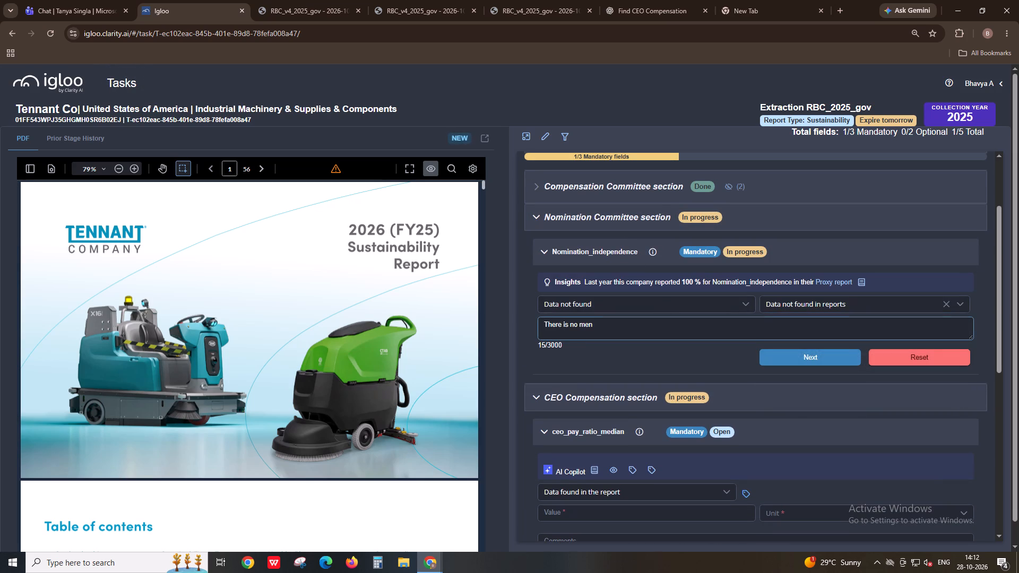
text(tion of ths)
key(space)
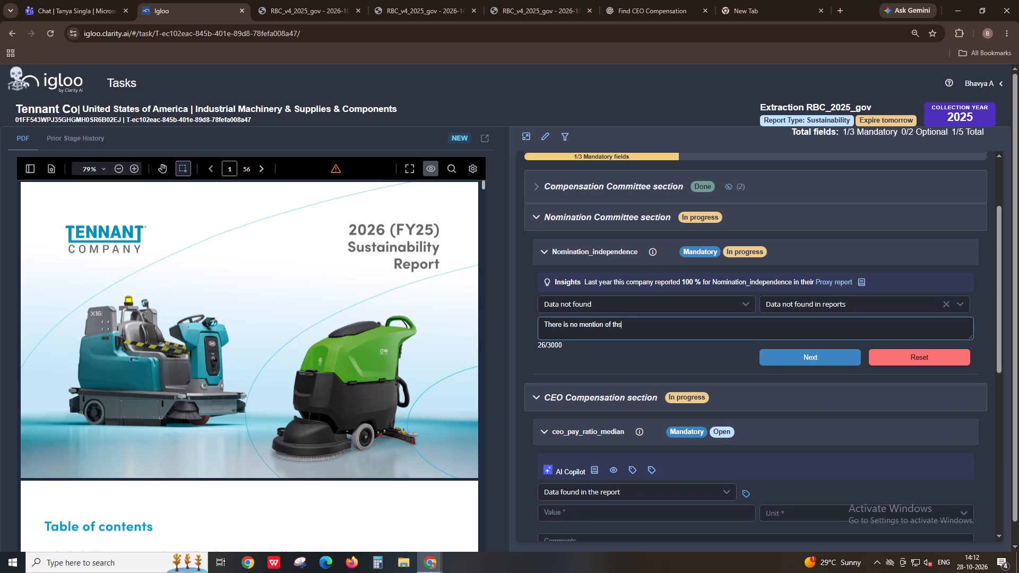
key(BackSpace)
key(BackSpace)
text(is field in)
key(space)
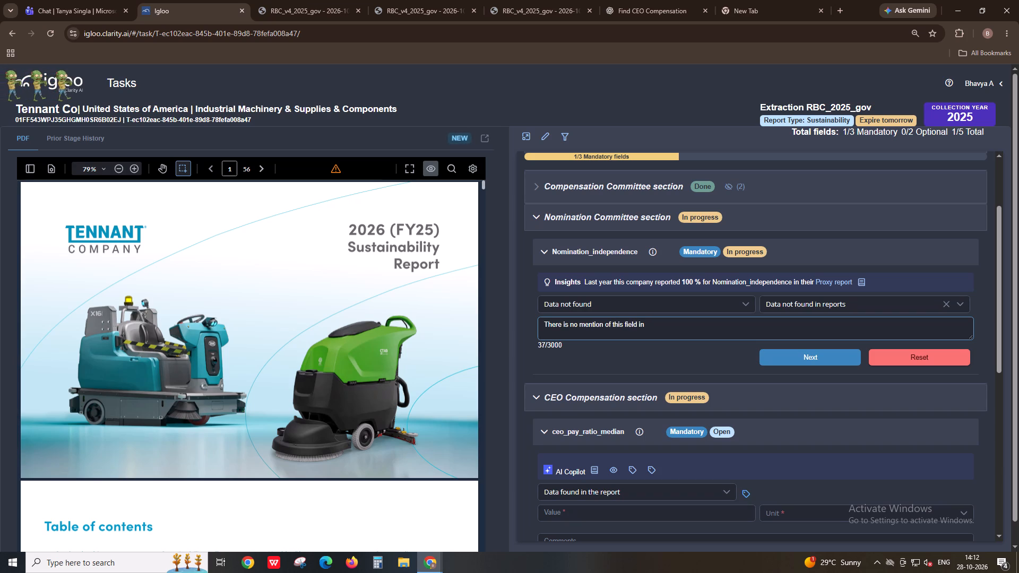
text(the report.)
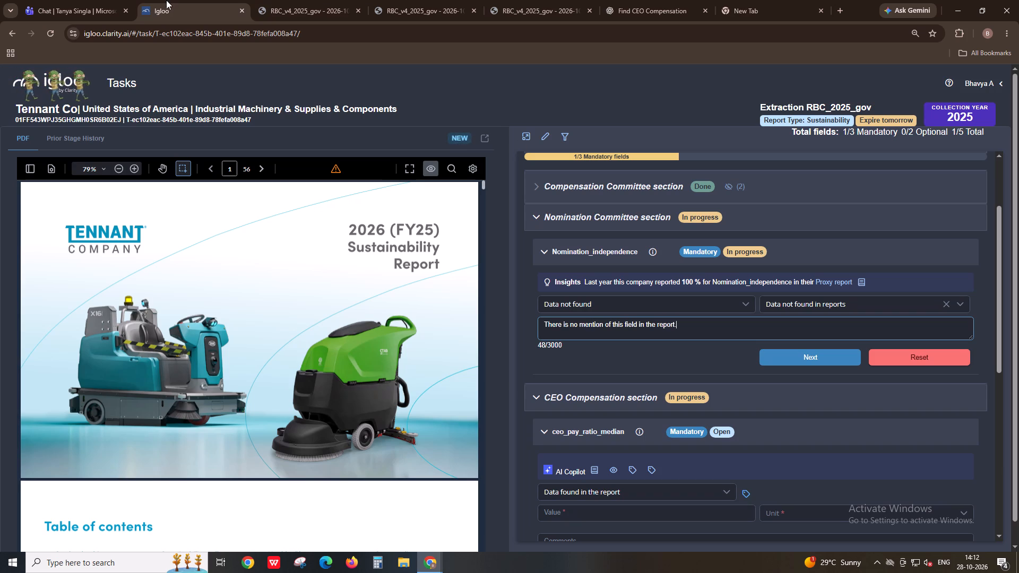
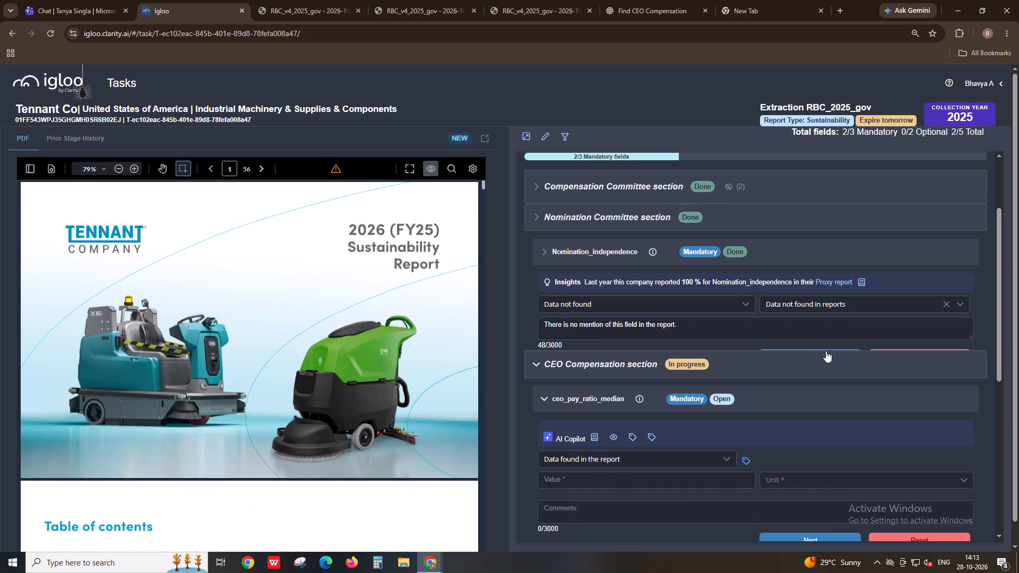
Fill ceo_pay_ratio_median with the value 84 and unit RATIO, taken from the 2025 Pay Ratio on report page 50.
click(632, 312)
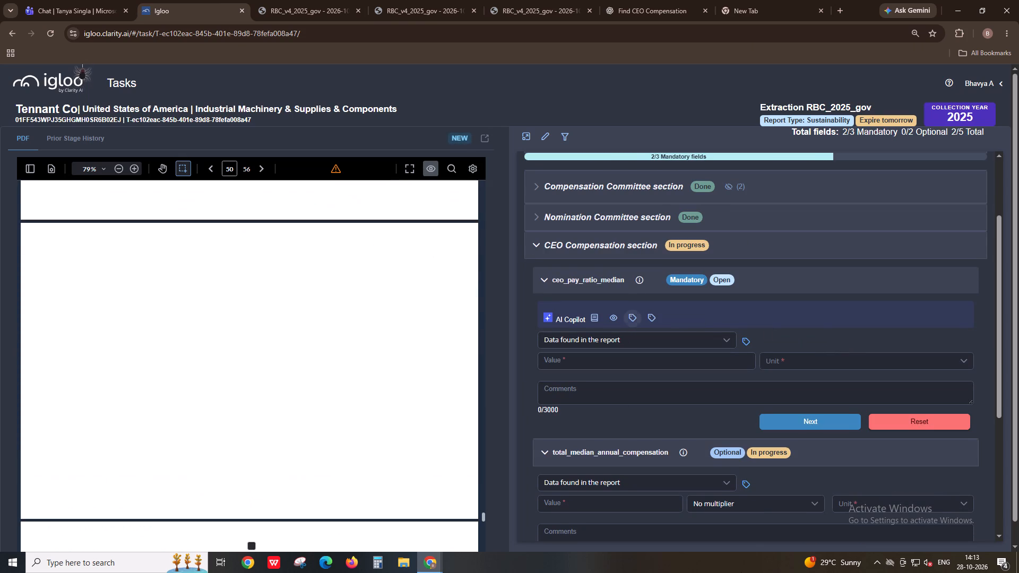
click(328, 480)
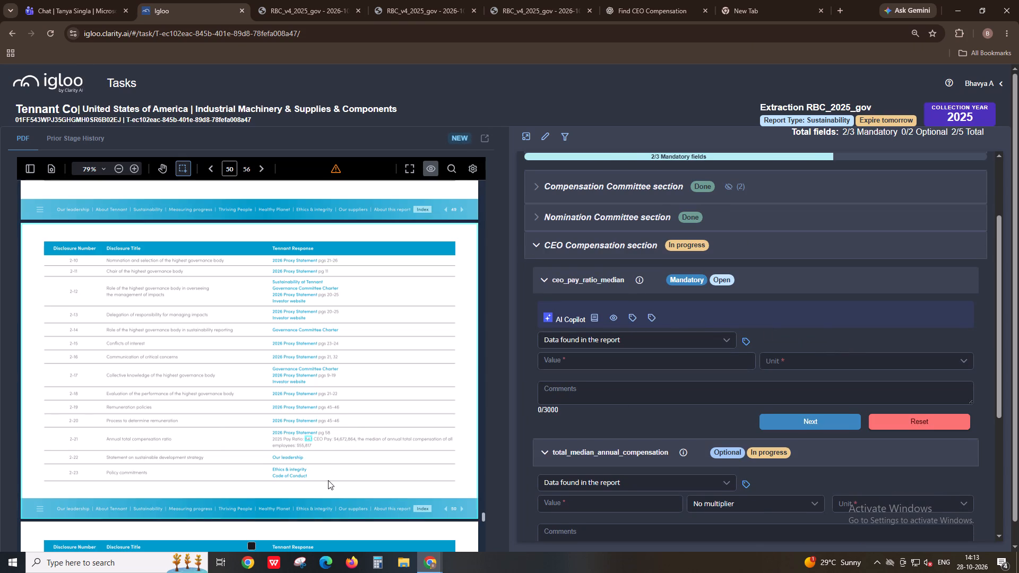
ctrl+scroll(310, 444, up, 4)
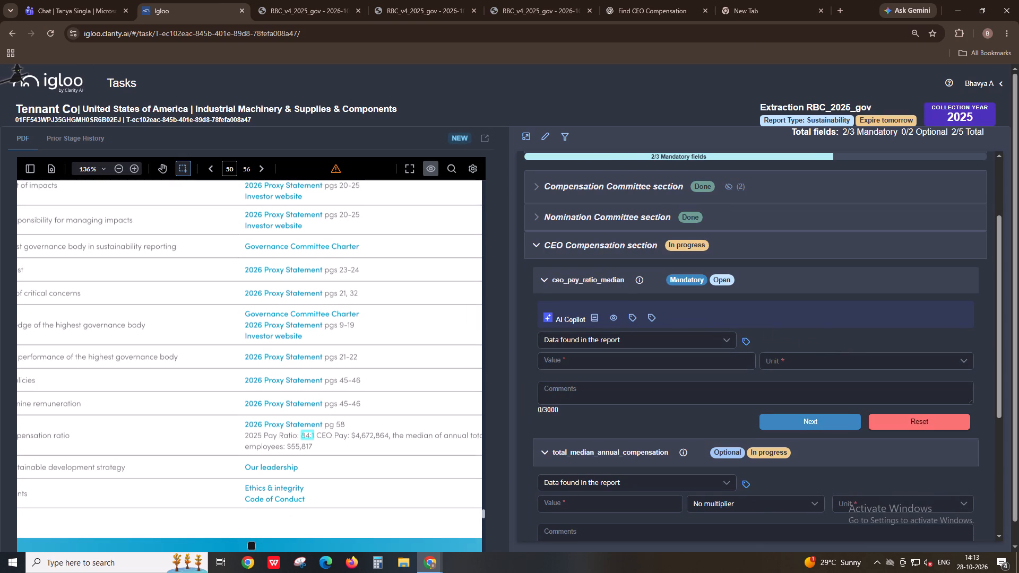
drag(302, 436, 313, 433)
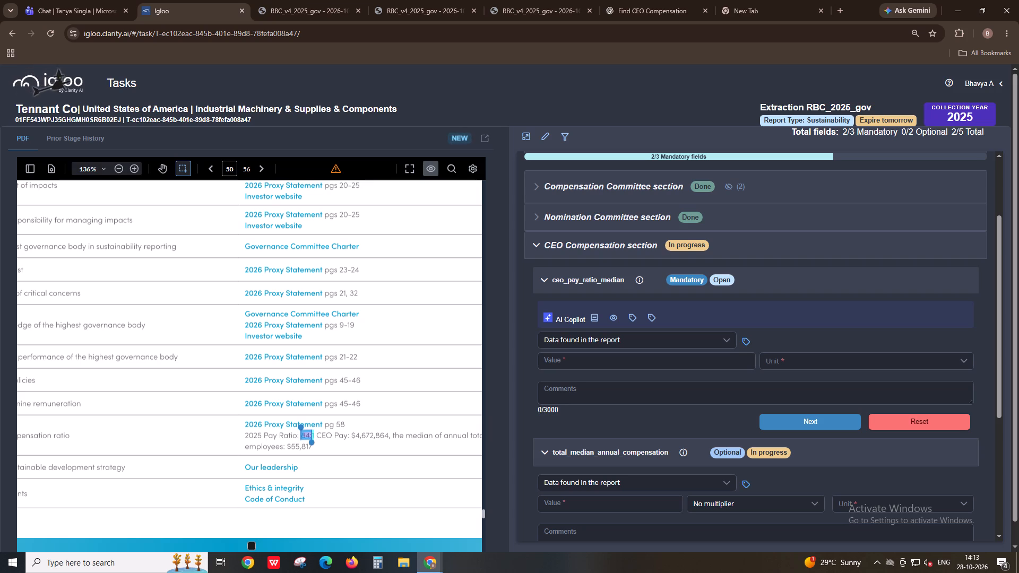
key(ctrl+c)
click(312, 440)
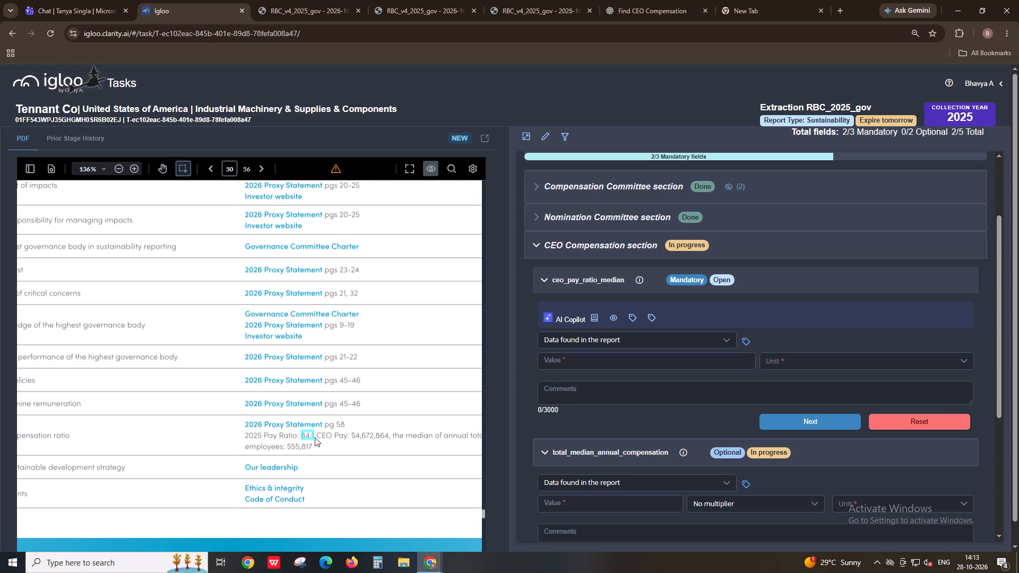
drag(314, 437, 306, 438)
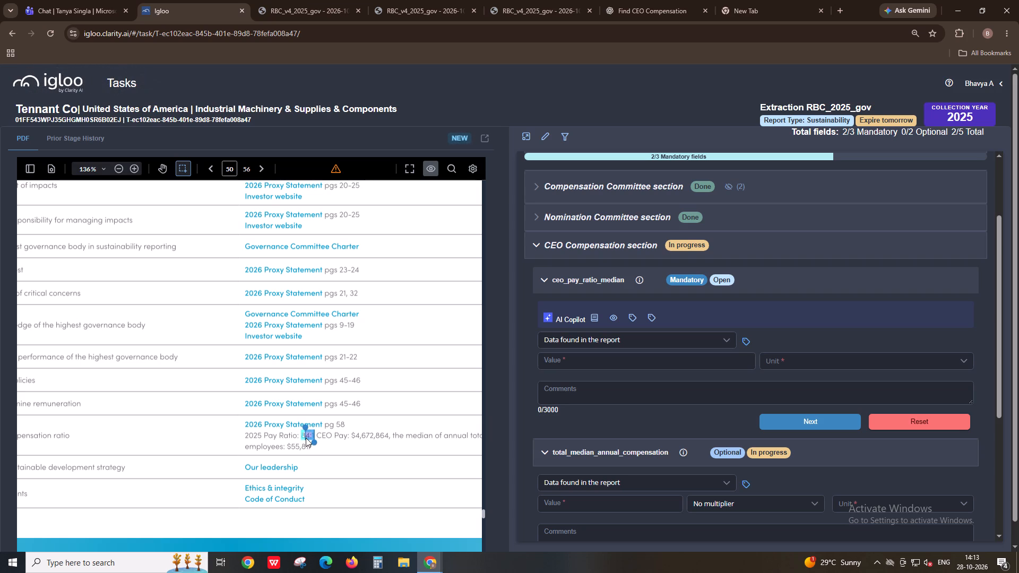
drag(306, 438, 302, 438)
key(ctrl+c)
click(568, 364)
key(ctrl+v)
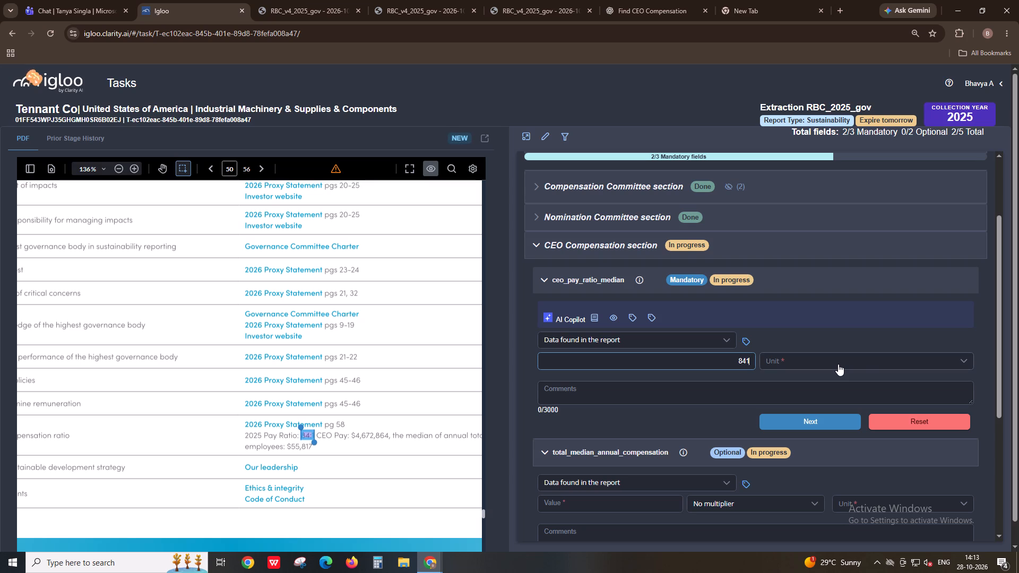
key(BackSpace)
click(773, 360)
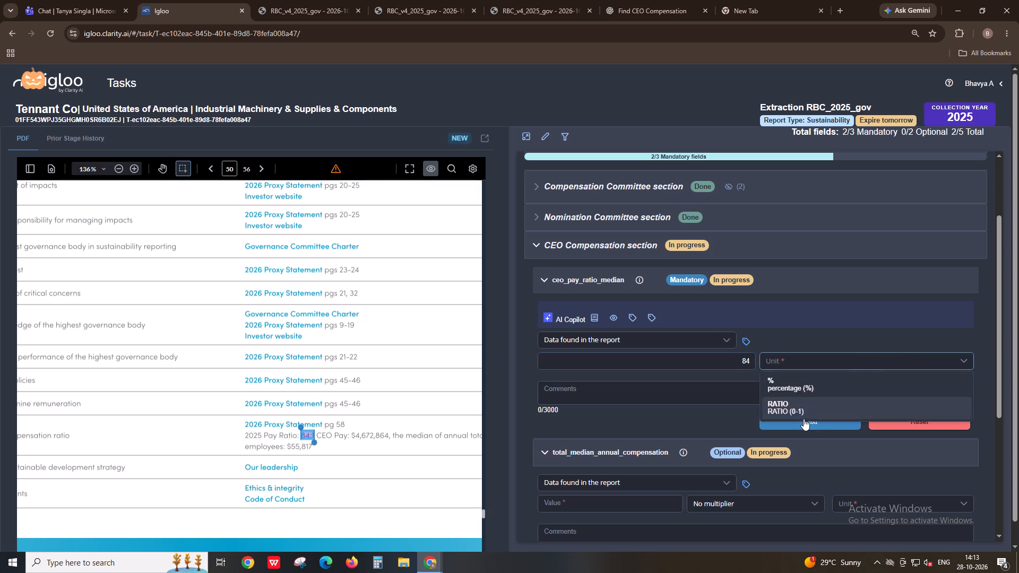
click(803, 414)
Tag the 2025 Pay Ratio passage, through the employees' median compensation, as evidence for ceo_pay_ratio_median and move to the following field.
click(747, 345)
drag(240, 432, 317, 448)
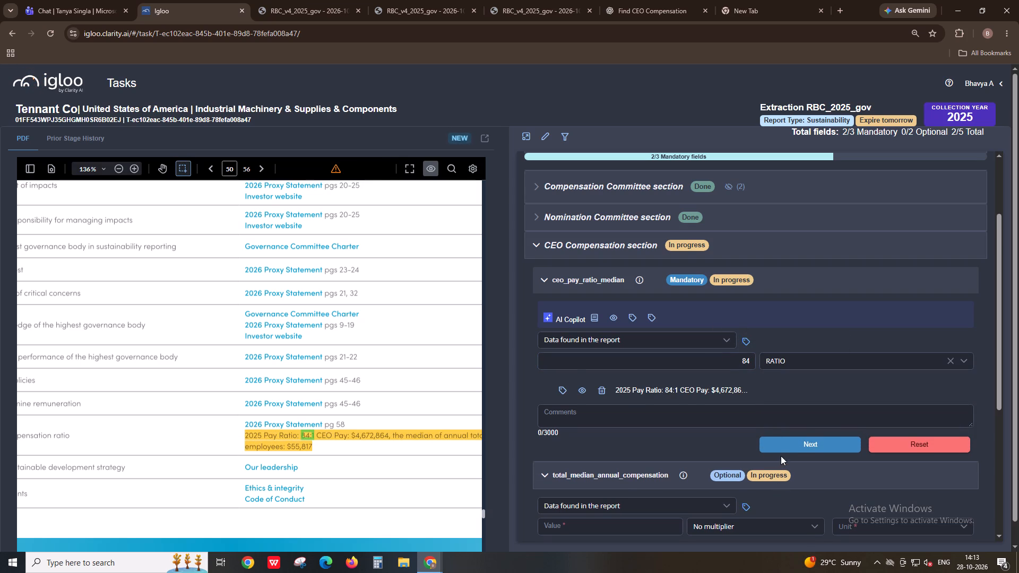
click(781, 445)
Fill total_median_annual_compensation with 55817, copied from the report's pay ratio passage, and choose USD as the unit.
click(574, 359)
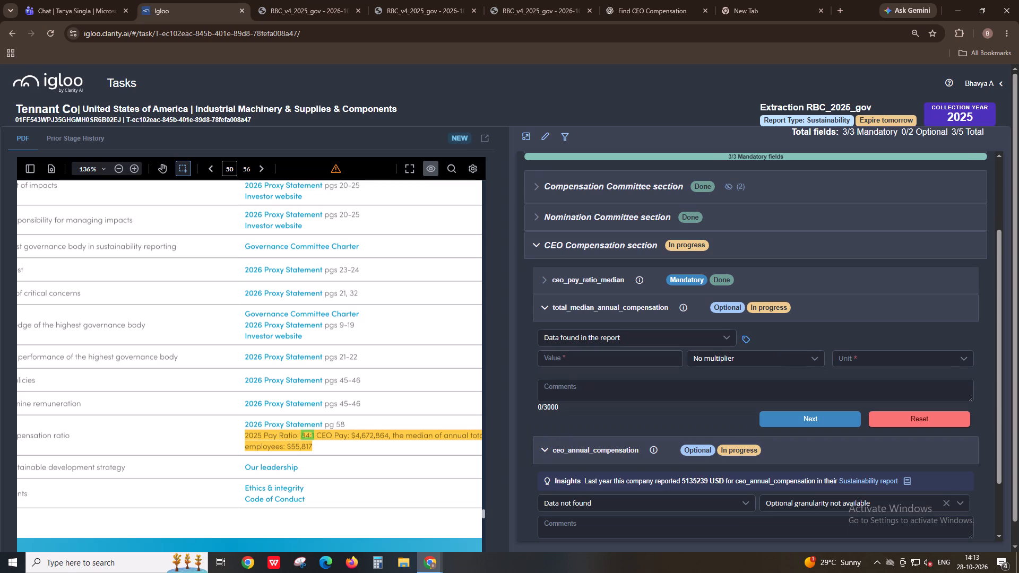
click(359, 483)
drag(290, 448, 317, 448)
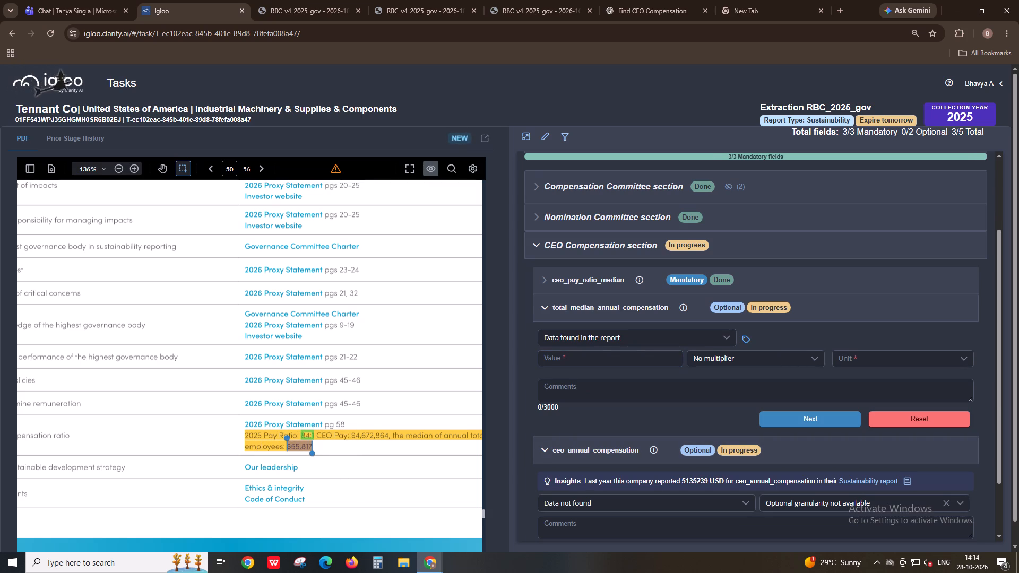
key(ctrl+c)
click(564, 350)
key(ctrl+v)
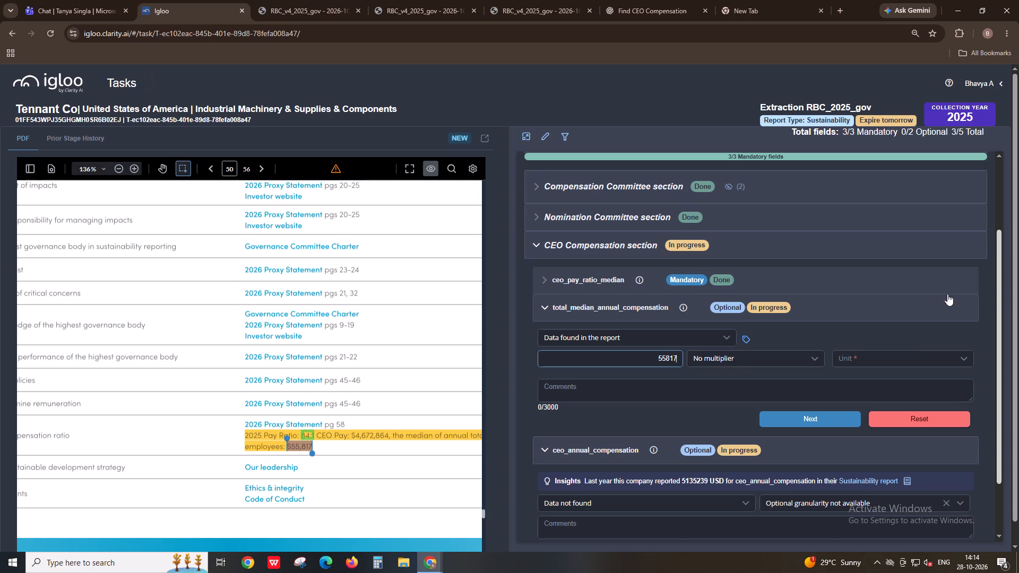
click(905, 366)
click(891, 379)
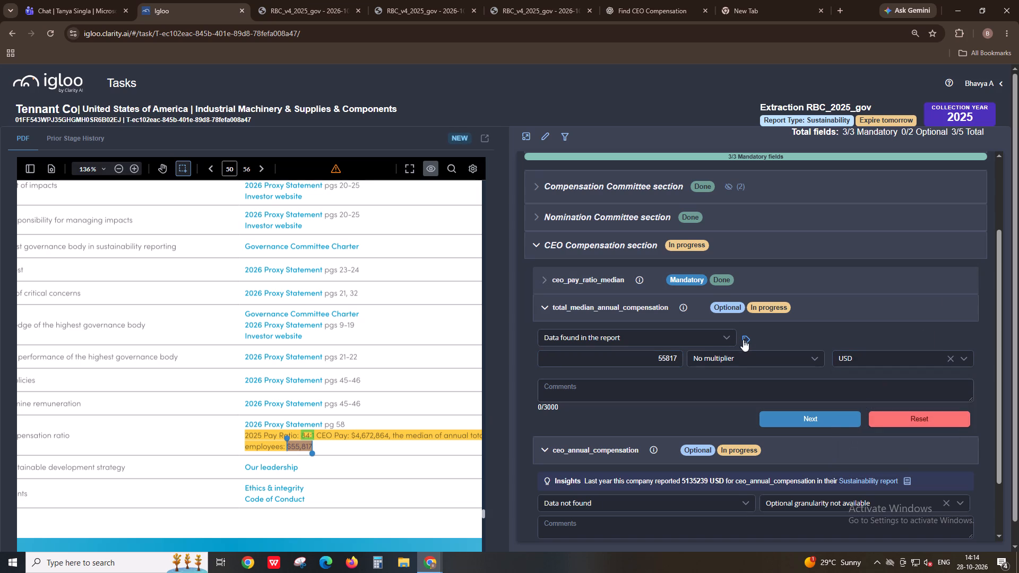
Tag the same pay ratio passage as evidence for total_median_annual_compensation and complete the field.
click(745, 339)
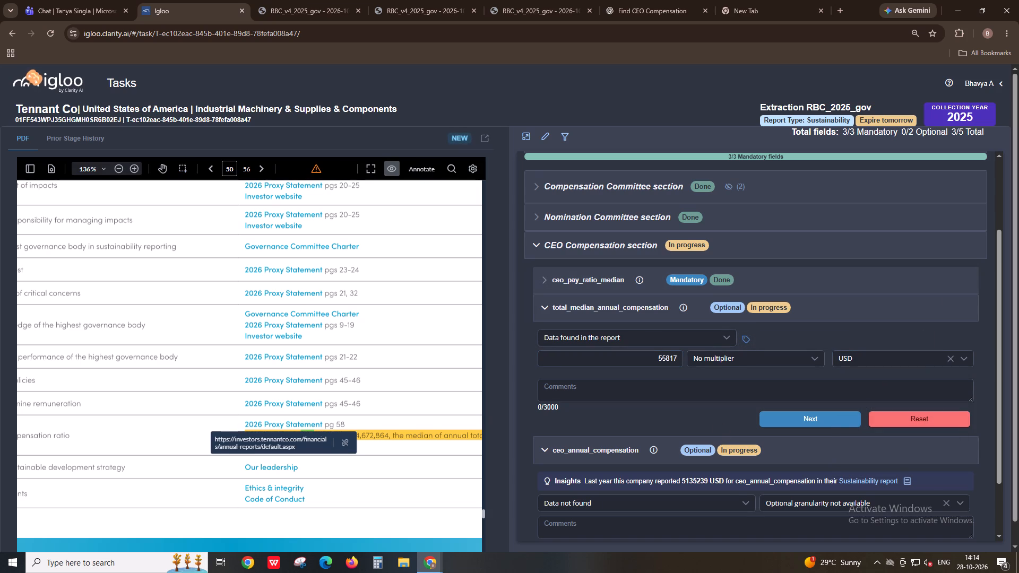
drag(363, 448, 227, 433)
click(817, 450)
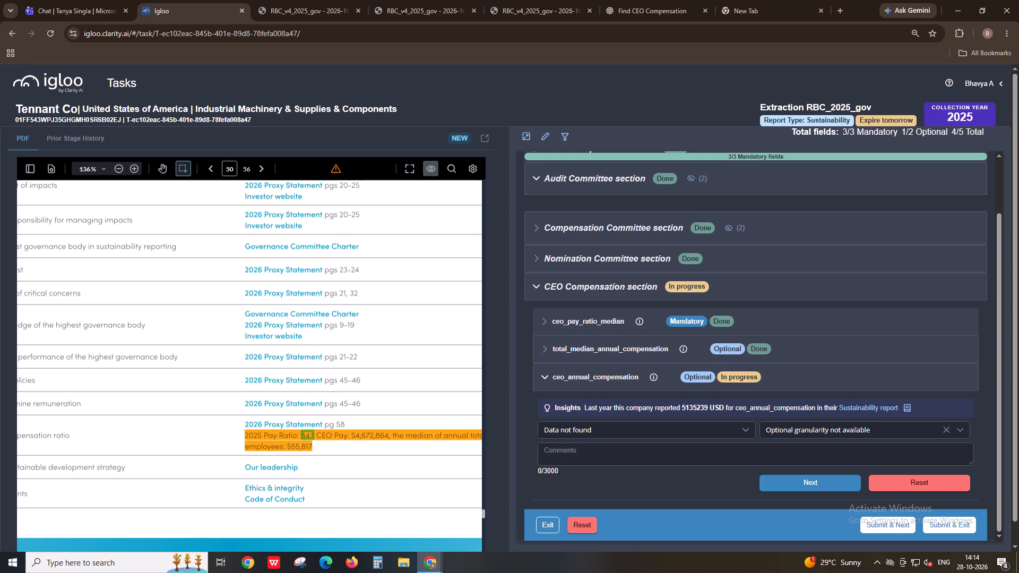
Review last year's collected extract text for ceo_annual_compensation alongside the pay ratio passage in the current report.
scroll(396, 436, down, 1)
shift+scroll(396, 436, down, 2)
shift+scroll(396, 436, up, 1)
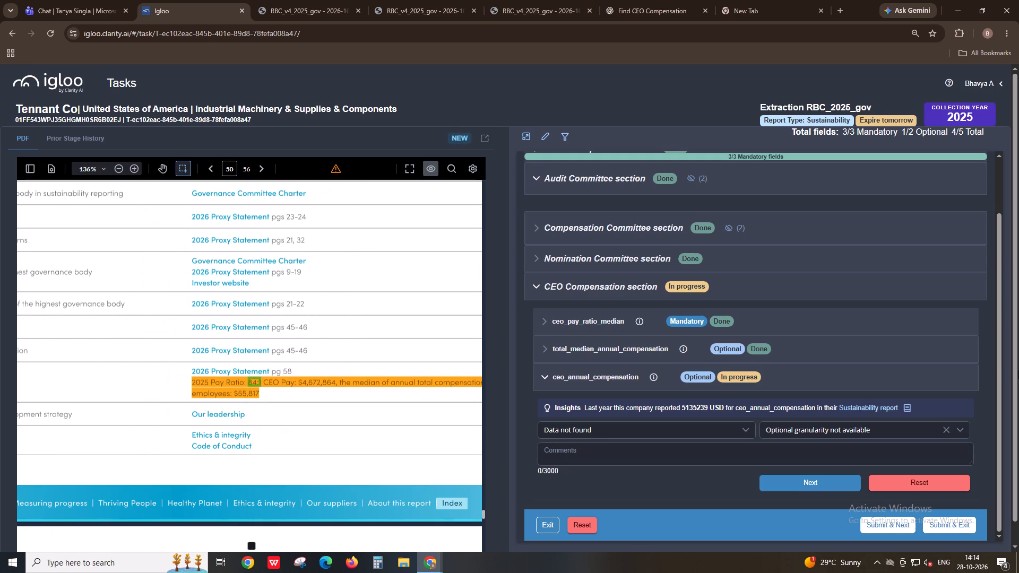
click(906, 404)
click(641, 275)
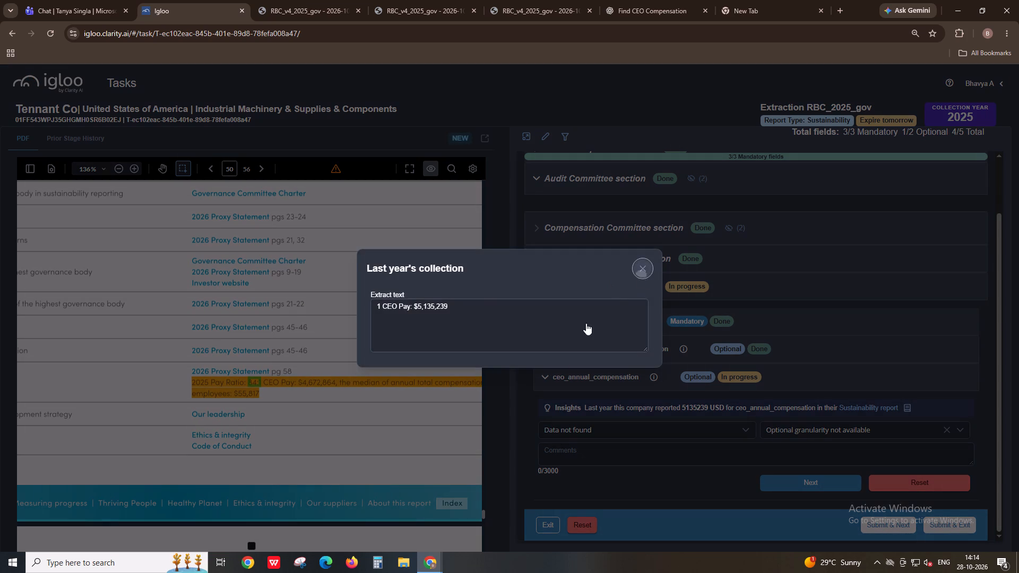
shift+scroll(251, 384, down, 1)
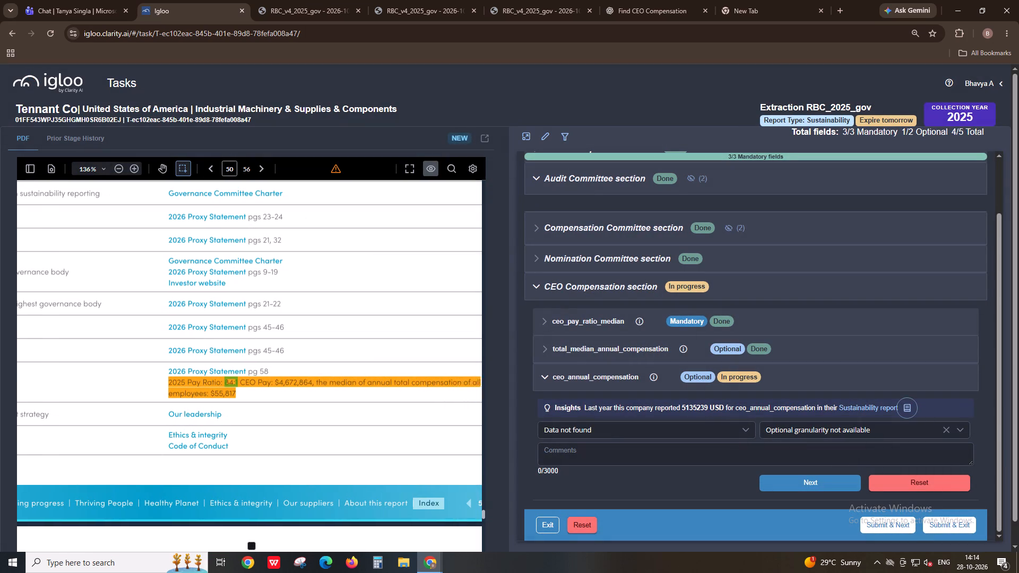
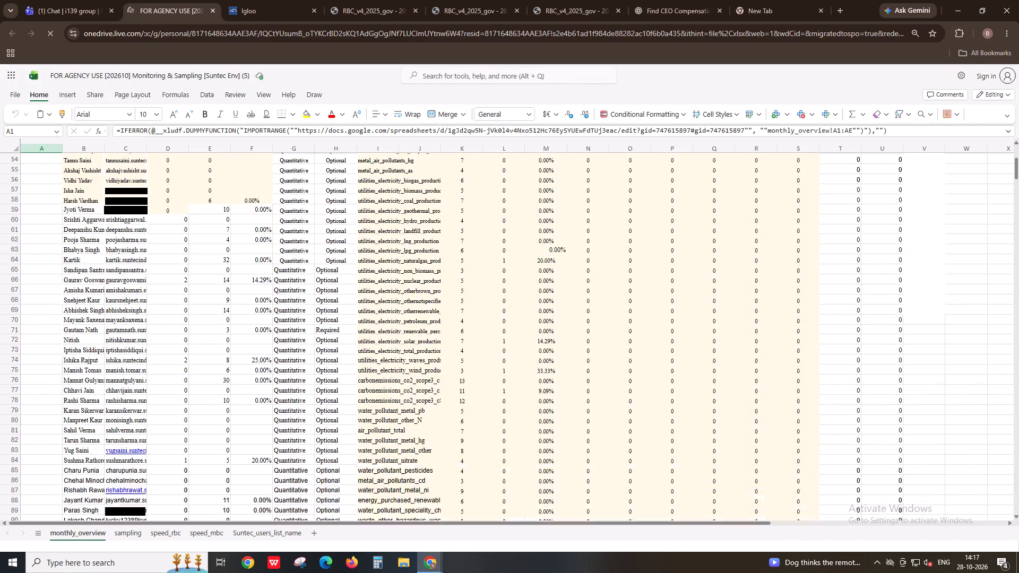
Review the analyst performance and sampling error figures in the monthly_overview sheet, skipping the workbook compatibility update.
scroll(82, 491, down, 4)
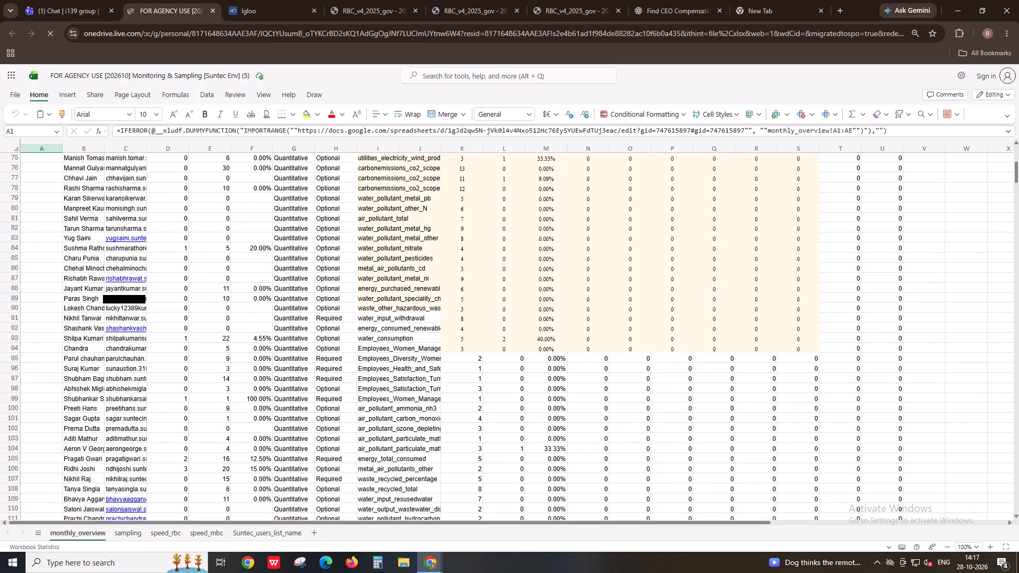
scroll(82, 491, down, 3)
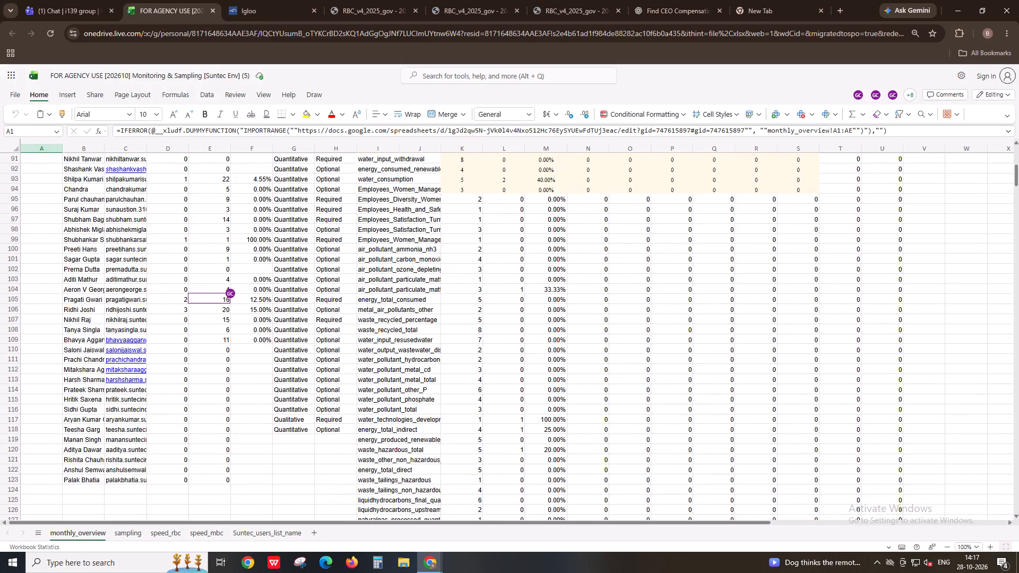
scroll(82, 491, down, 3)
scroll(82, 491, up, 3)
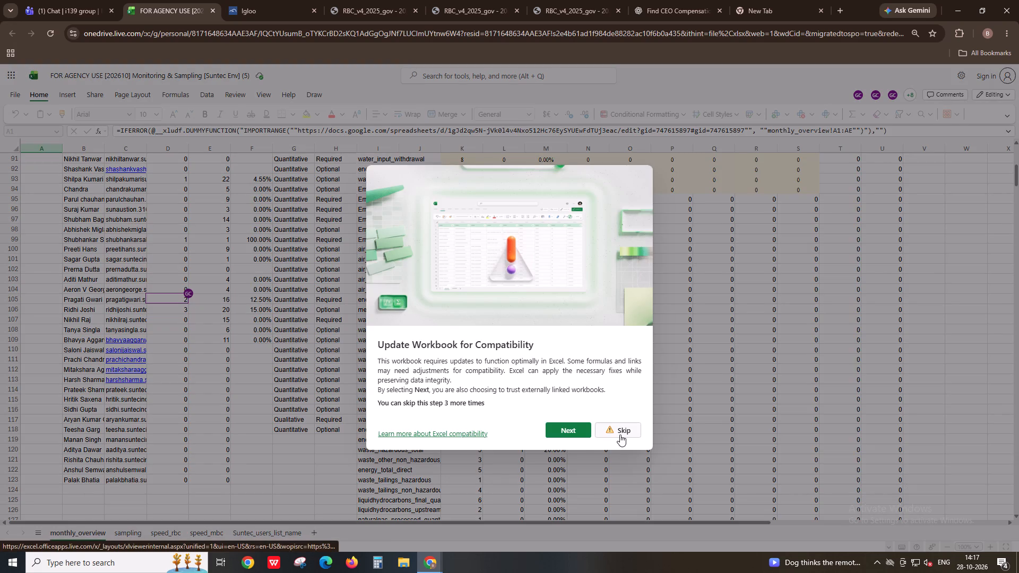
click(620, 435)
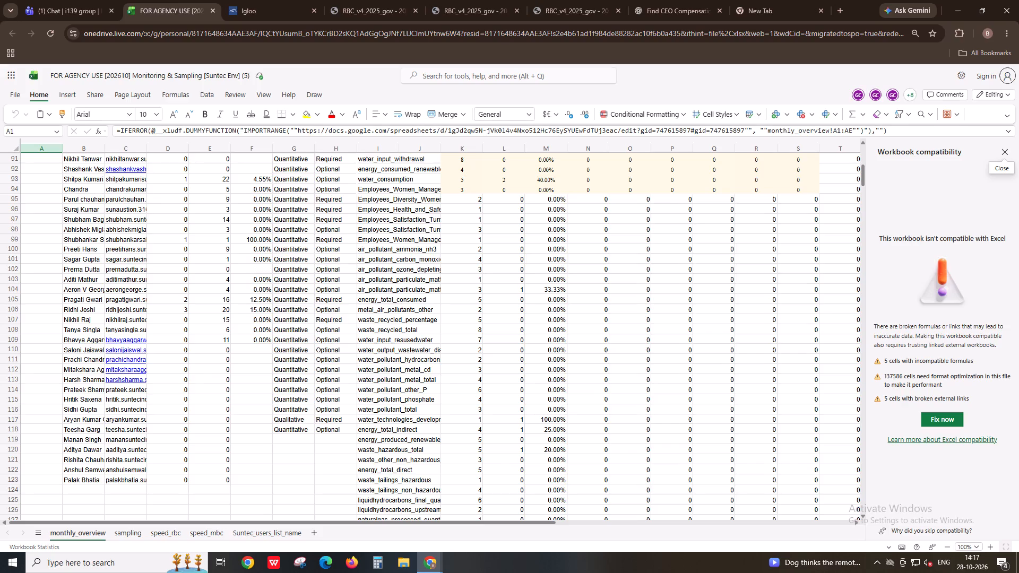
scroll(137, 393, up, 1)
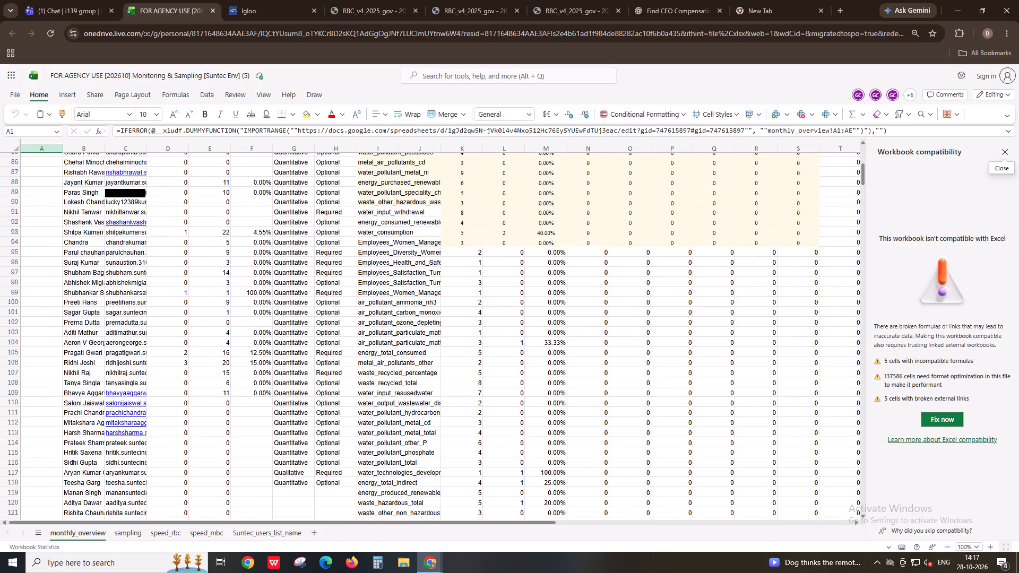
scroll(137, 393, up, 1)
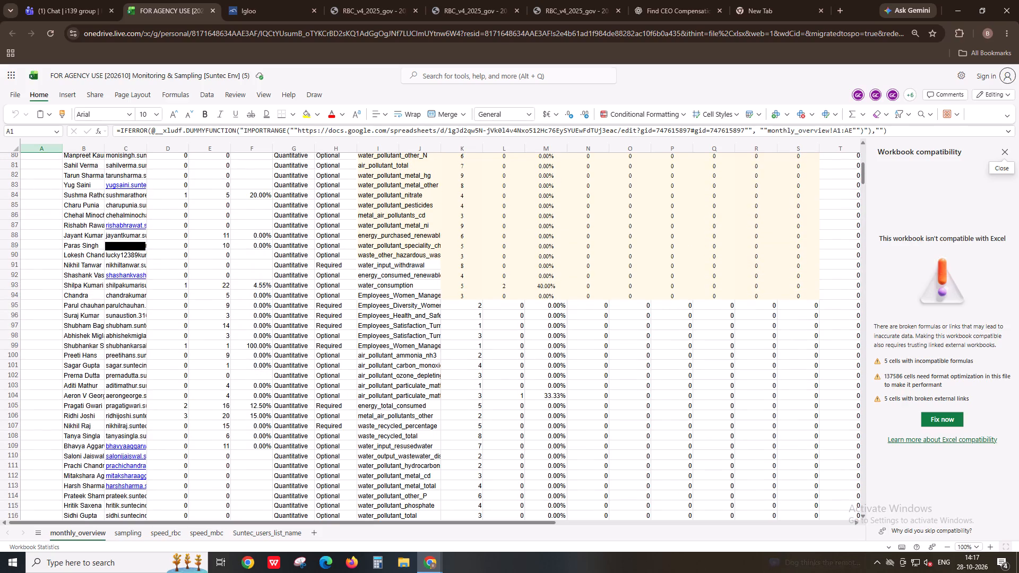
scroll(137, 393, up, 3)
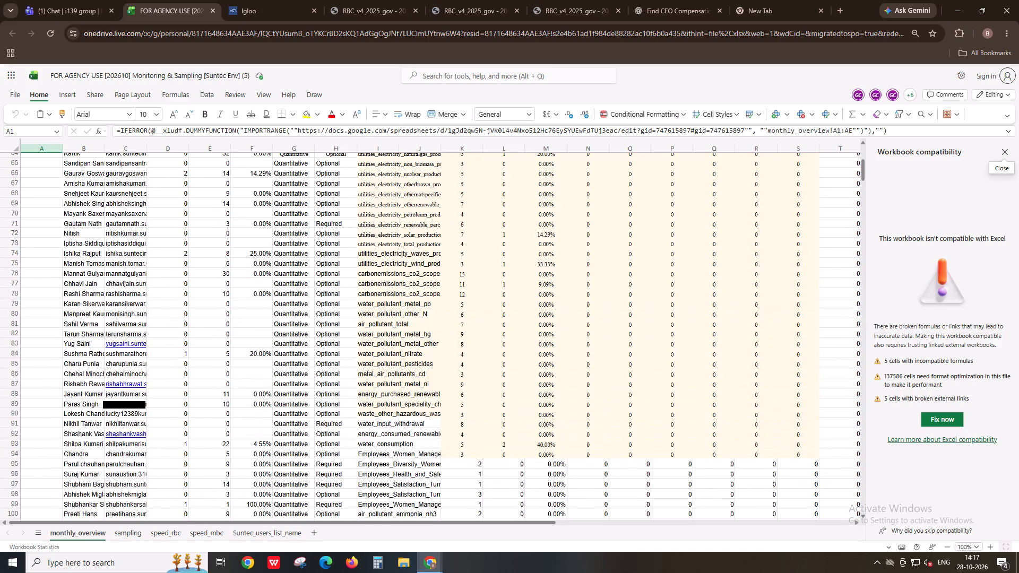
scroll(137, 393, up, 3)
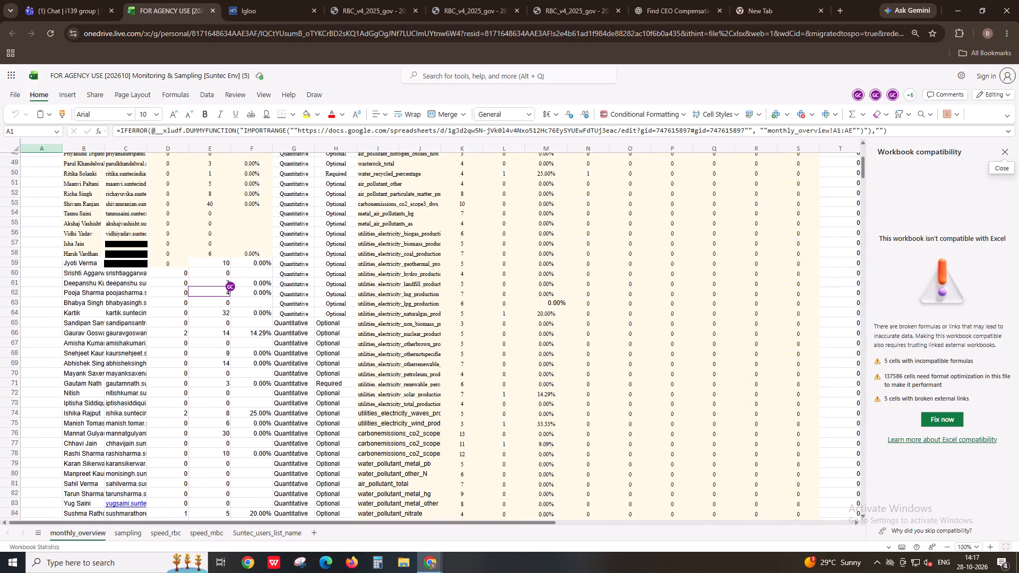
scroll(137, 393, up, 2)
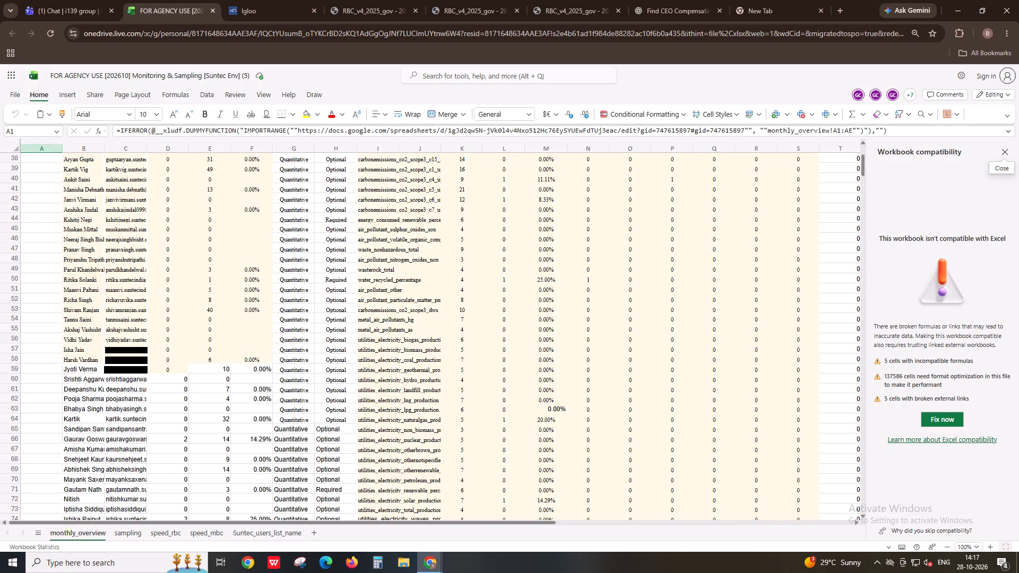
scroll(137, 393, up, 1)
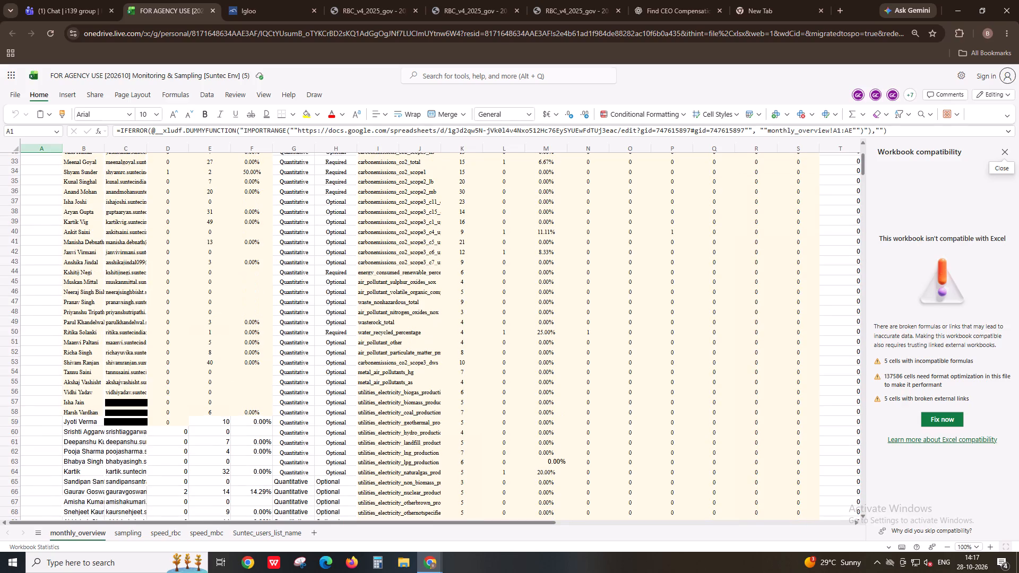
scroll(137, 393, up, 1)
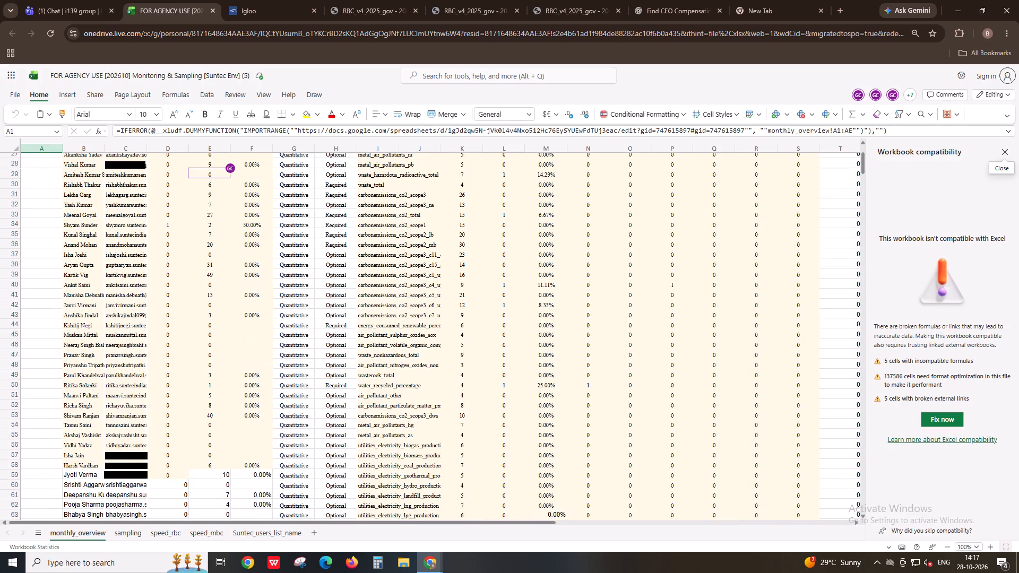
scroll(137, 393, up, 3)
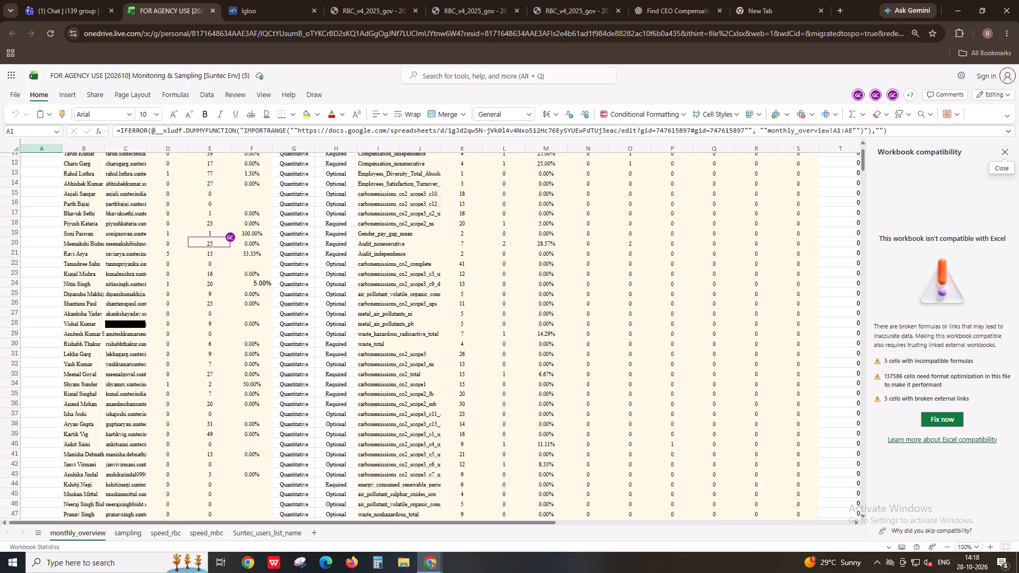
scroll(161, 289, up, 1)
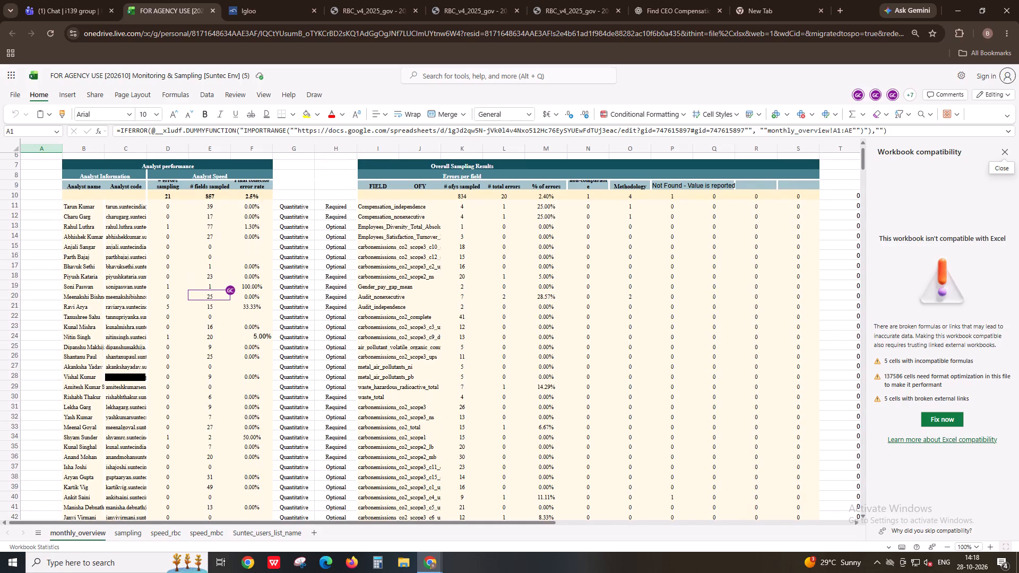
Search the sampling sheet for "bhavya" and examine the company and field of the first matching record.
click(128, 531)
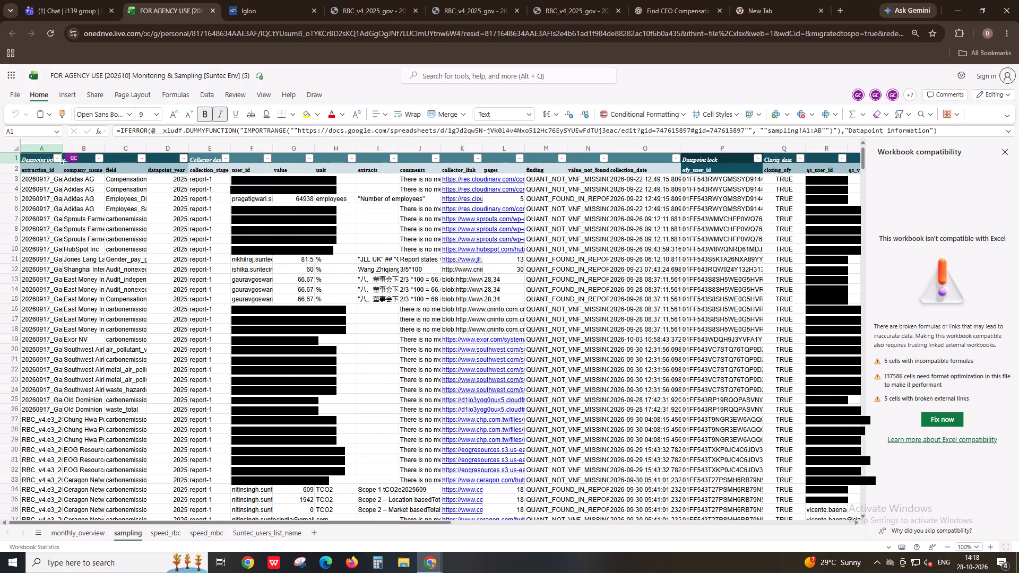
key(ctrl+f)
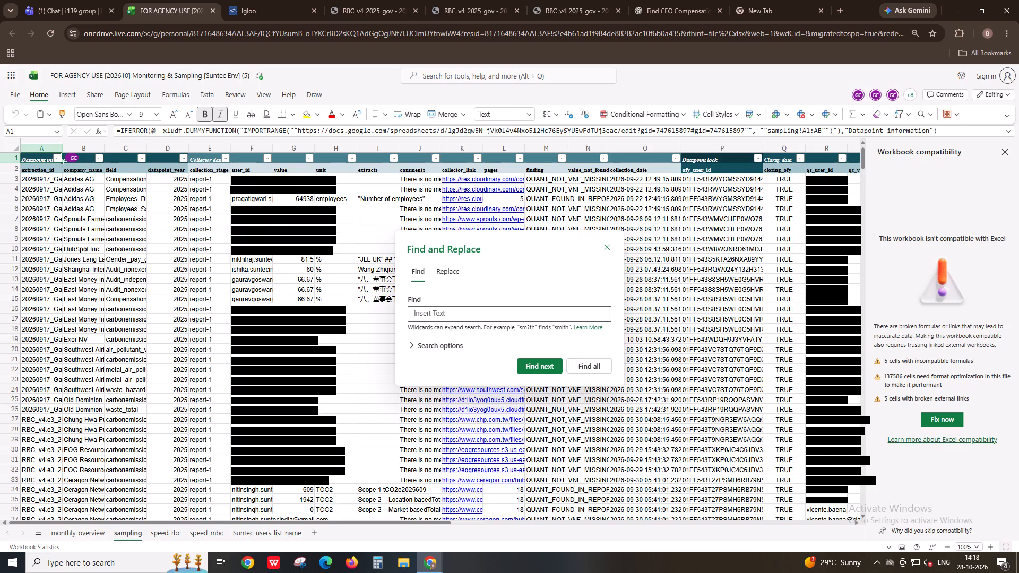
text(bhavya)
click(531, 370)
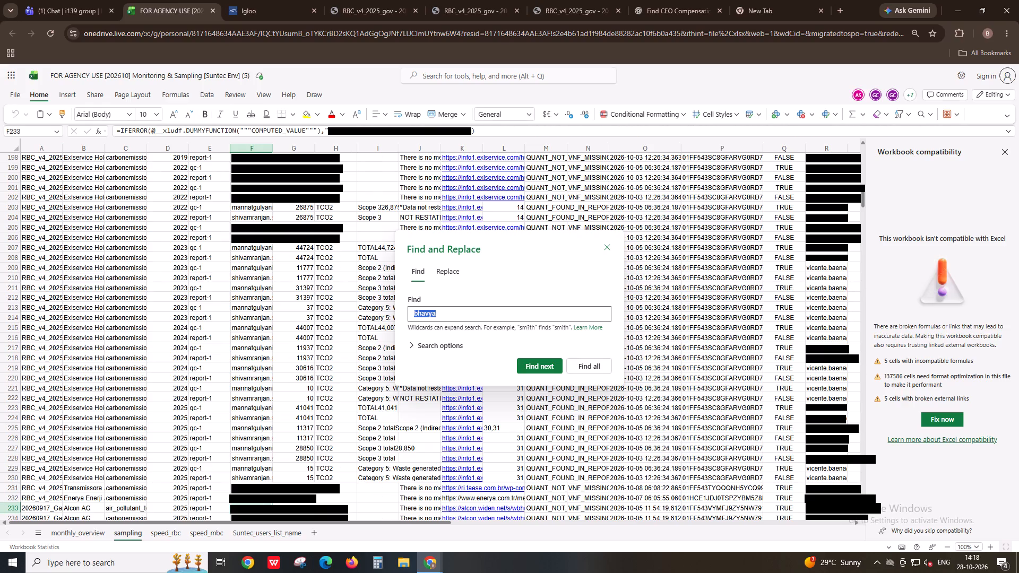
scroll(145, 390, down, 2)
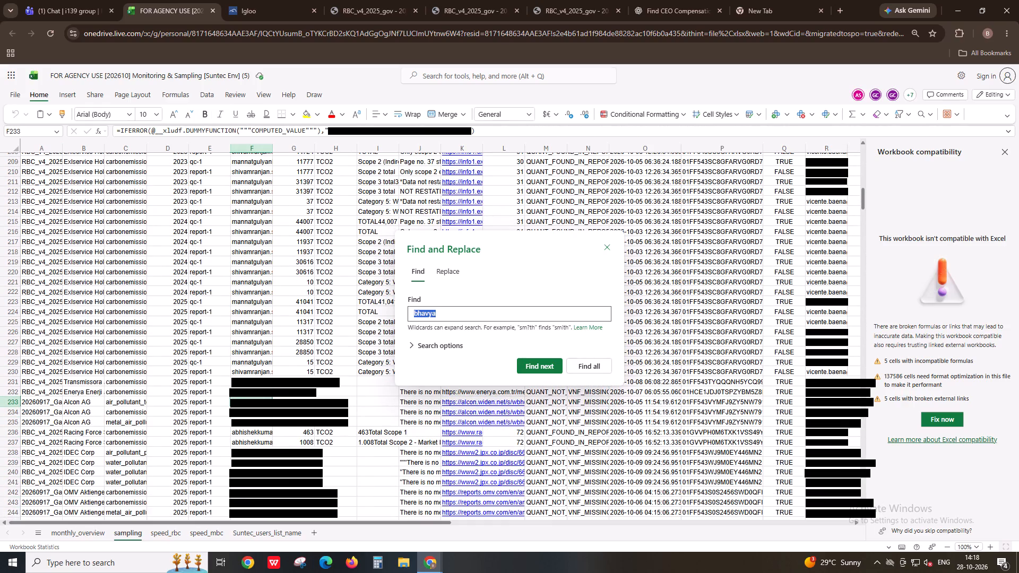
click(77, 404)
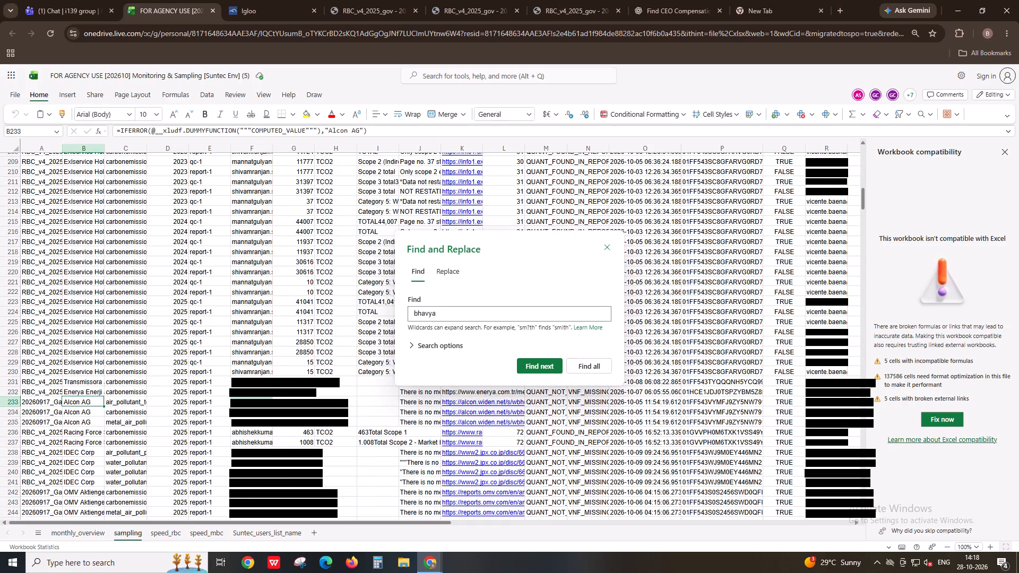
shift+scroll(602, 423, down, 4)
shift+scroll(602, 423, up, 6)
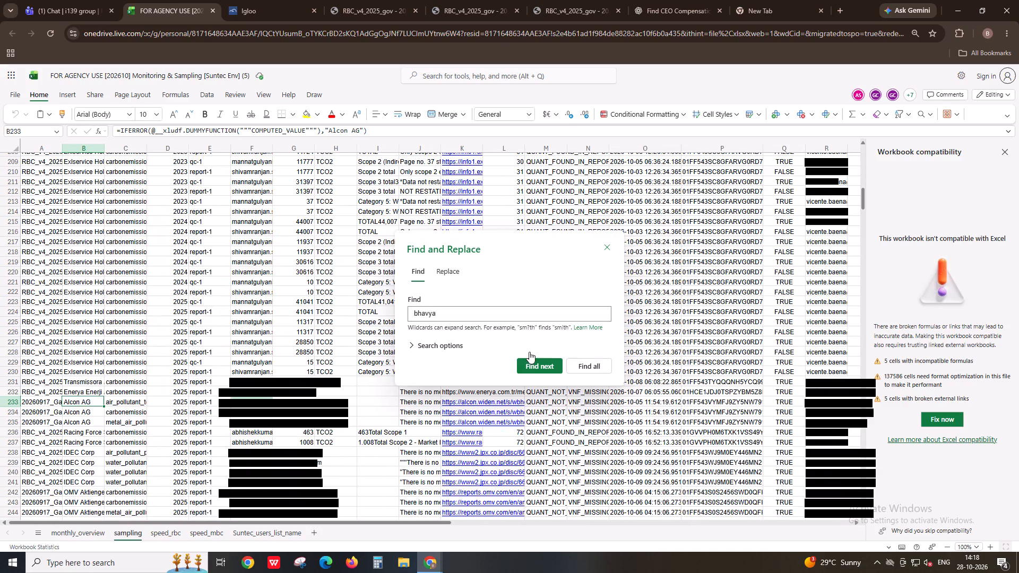
Step through the further "bhavya" matches in the sampling sheet, checking each record's company, field and value.
click(528, 368)
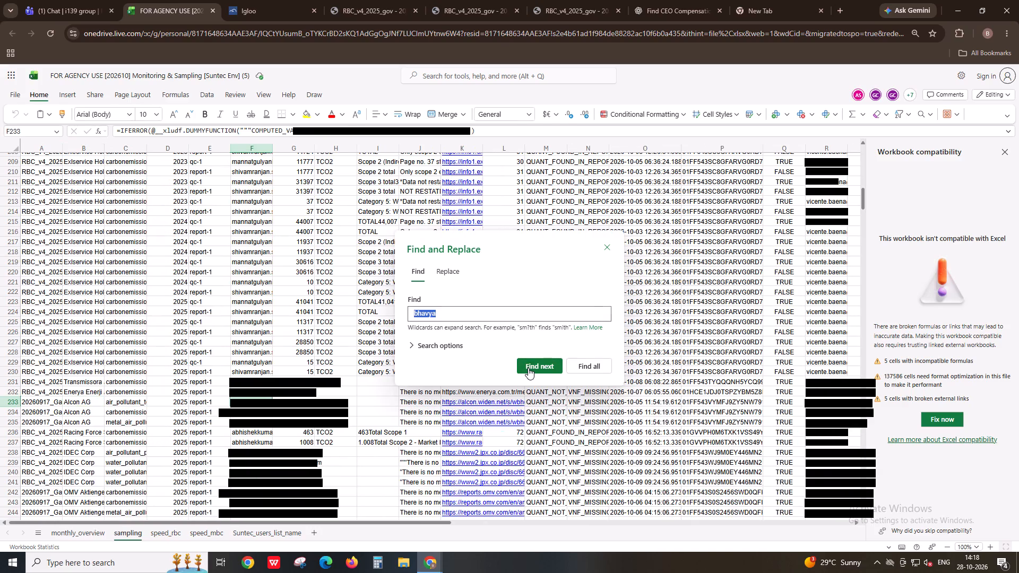
click(528, 368)
click(528, 368)
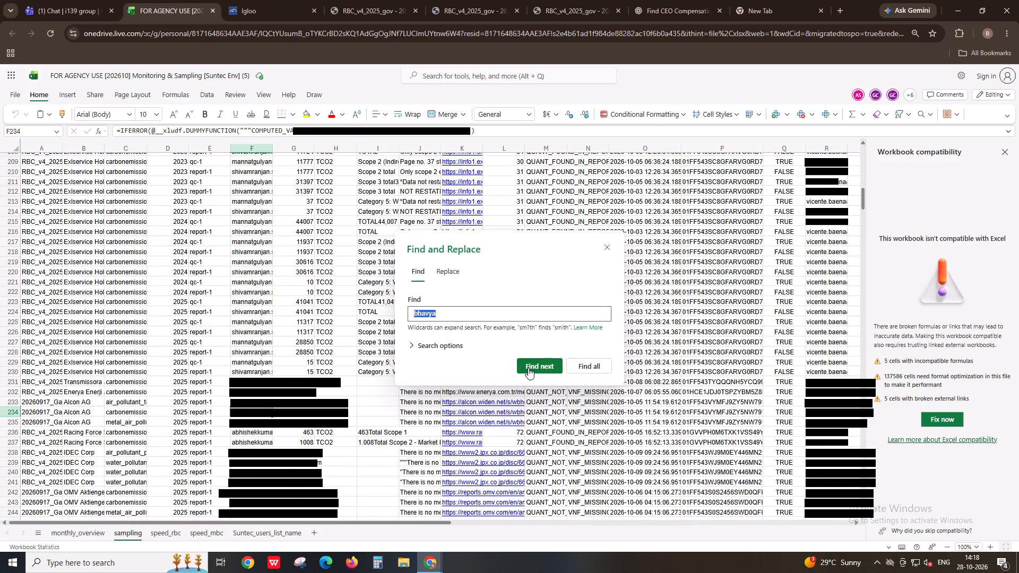
double_click(528, 368)
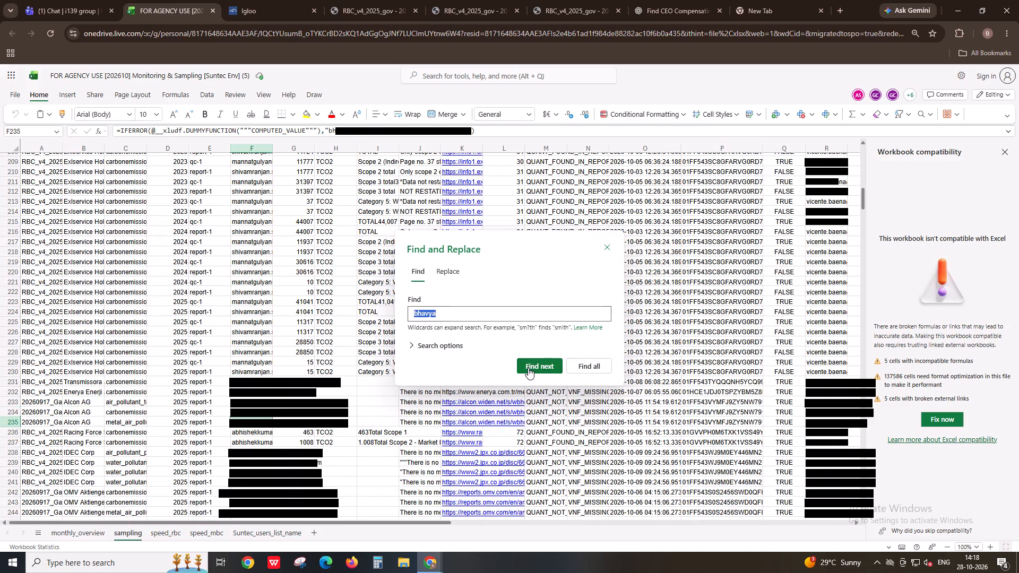
click(528, 368)
click(528, 368)
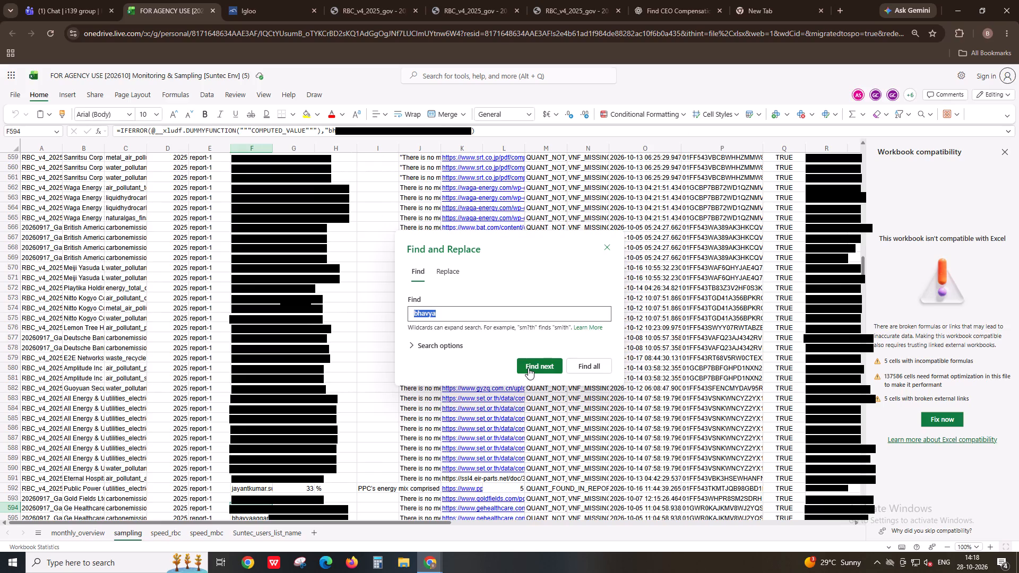
scroll(358, 379, down, 3)
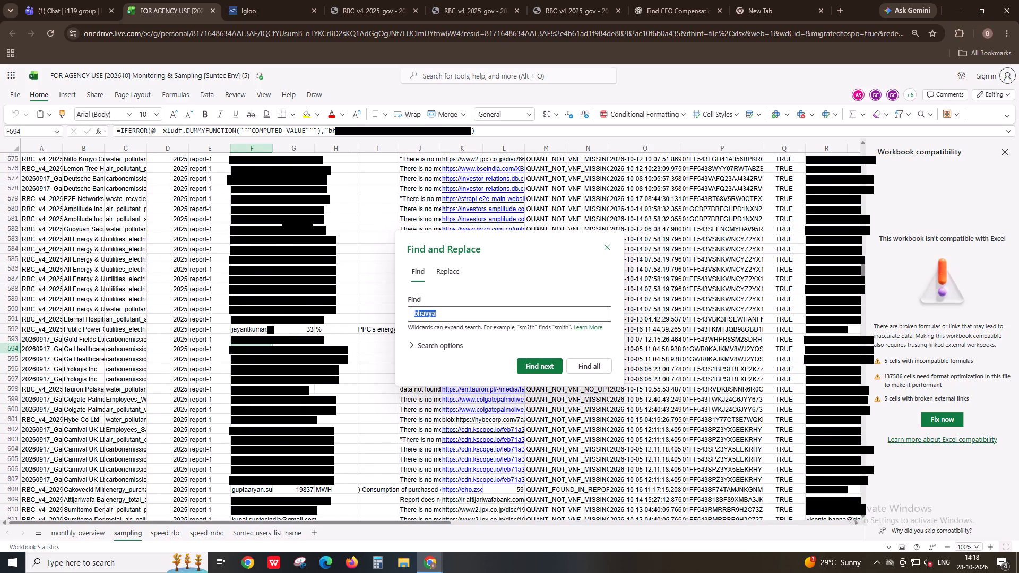
click(552, 369)
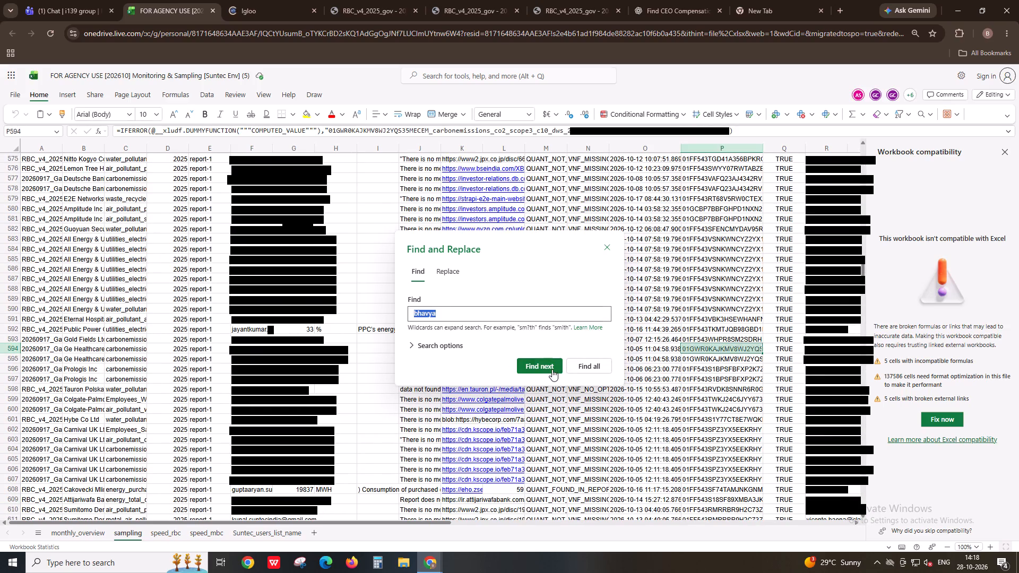
click(552, 369)
triple_click(552, 369)
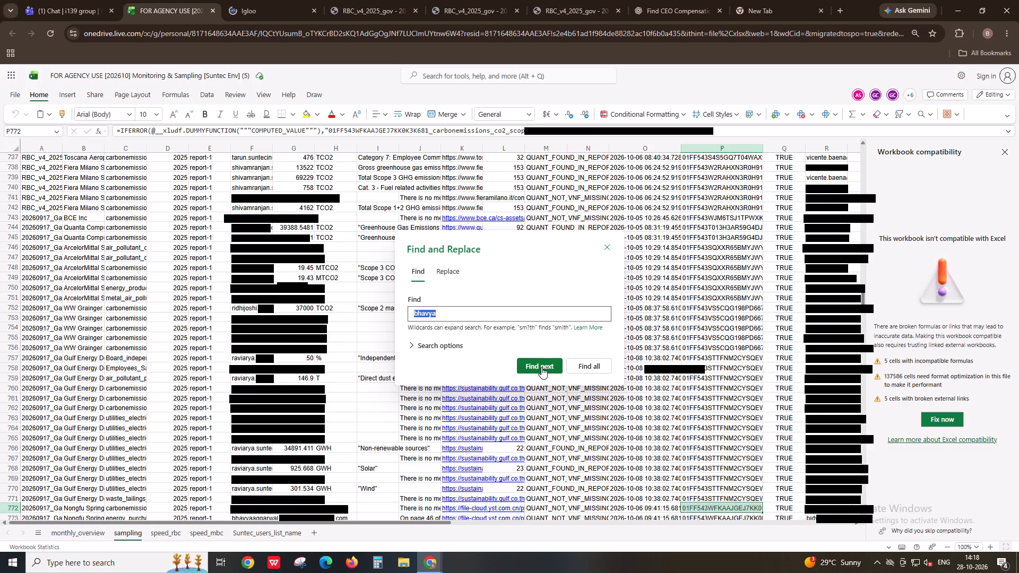
click(541, 367)
click(541, 367)
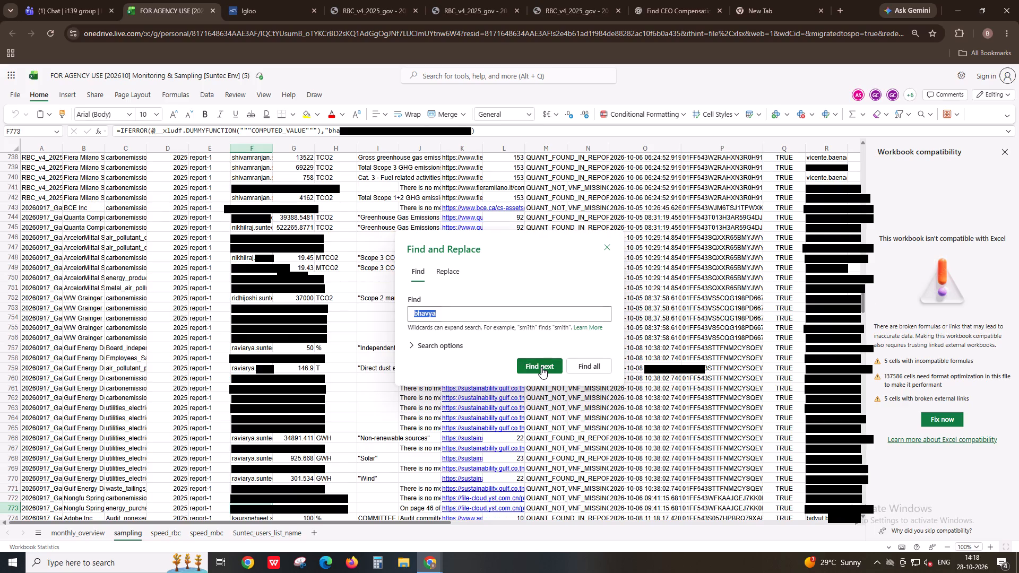
click(541, 367)
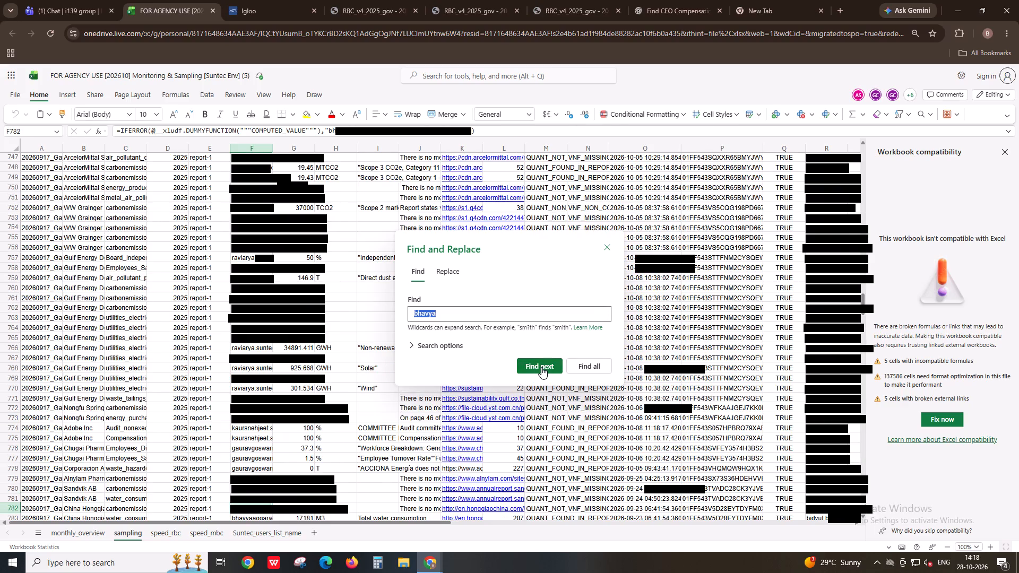
click(541, 367)
click(541, 367)
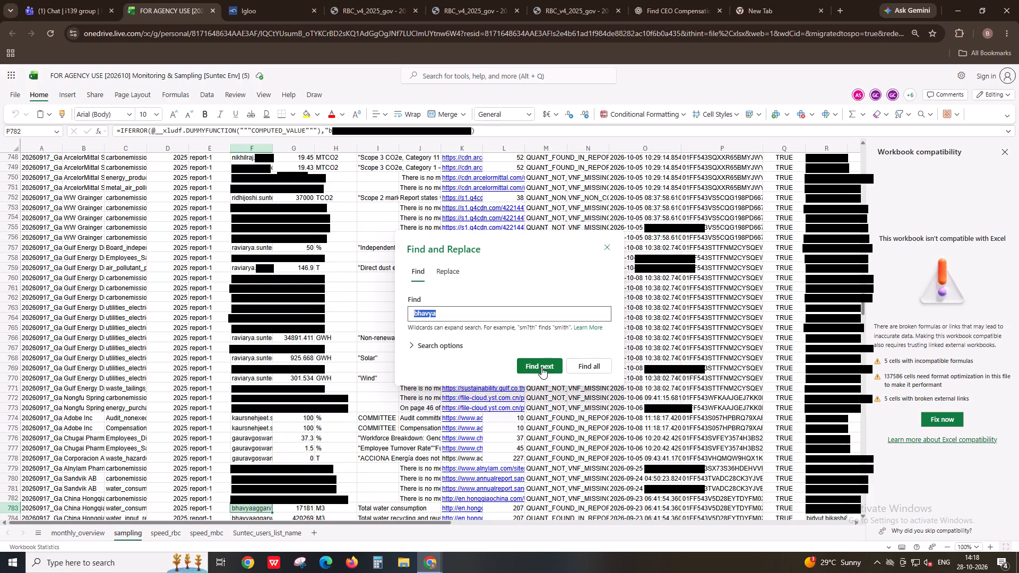
Go through the next "bhavya" matches in the sampling sheet and examine the China Hongqiao water input record's extract text and sampling columns.
shift+scroll(527, 420, down, 3)
shift+scroll(527, 420, up, 4)
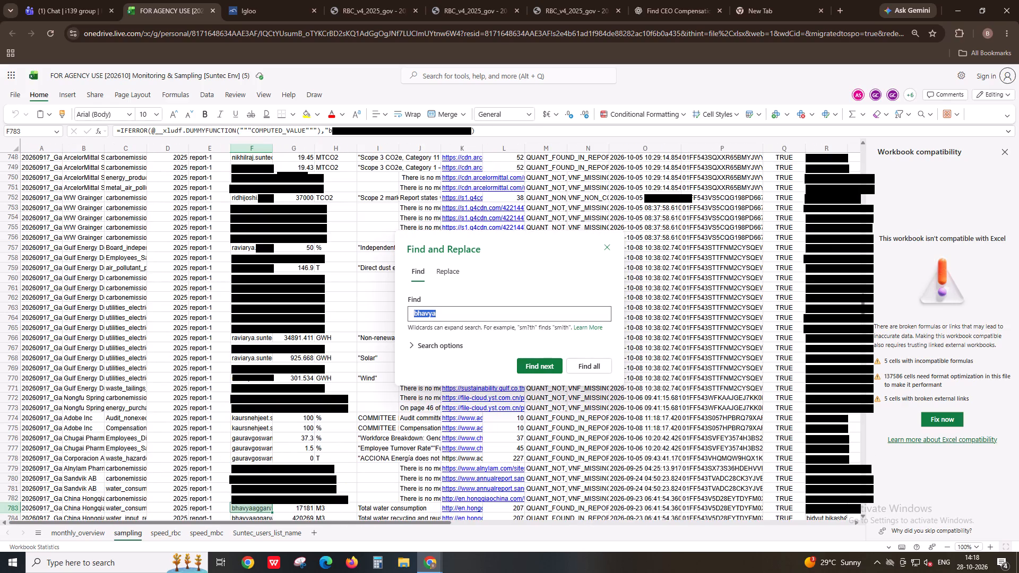
click(527, 368)
click(527, 368)
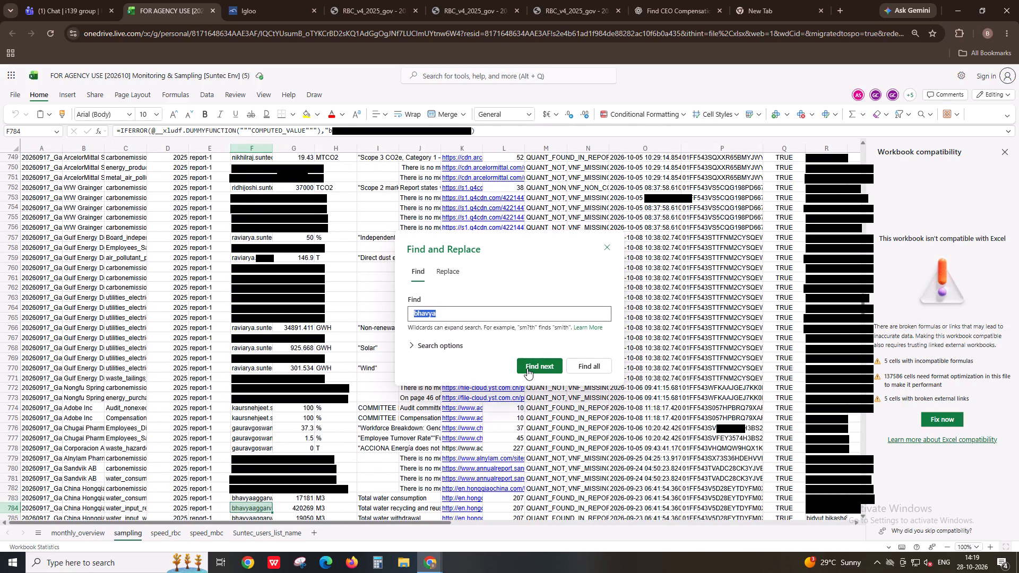
shift+scroll(463, 481, down, 2)
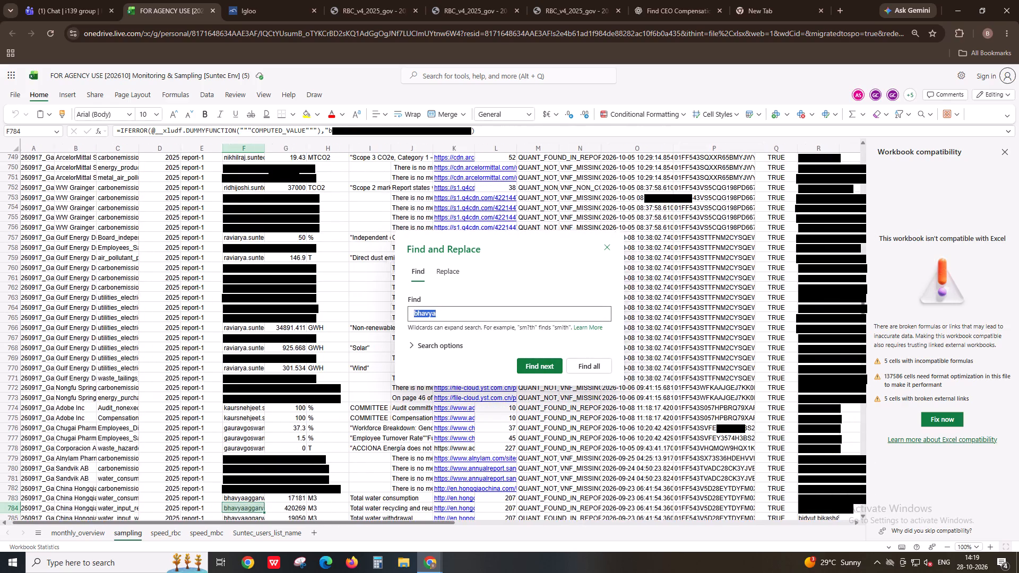
click(285, 510)
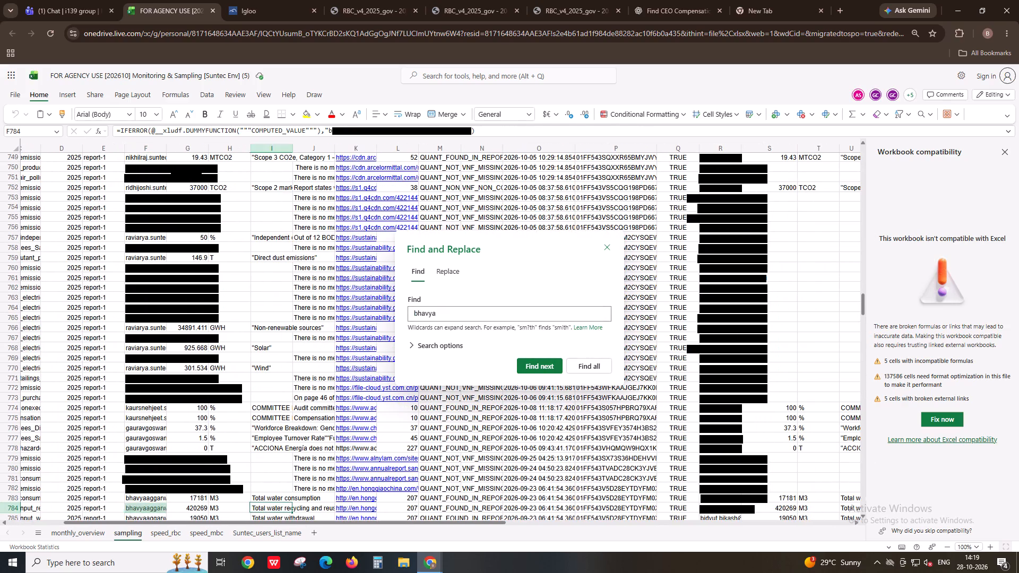
shift+scroll(285, 508, down, 1)
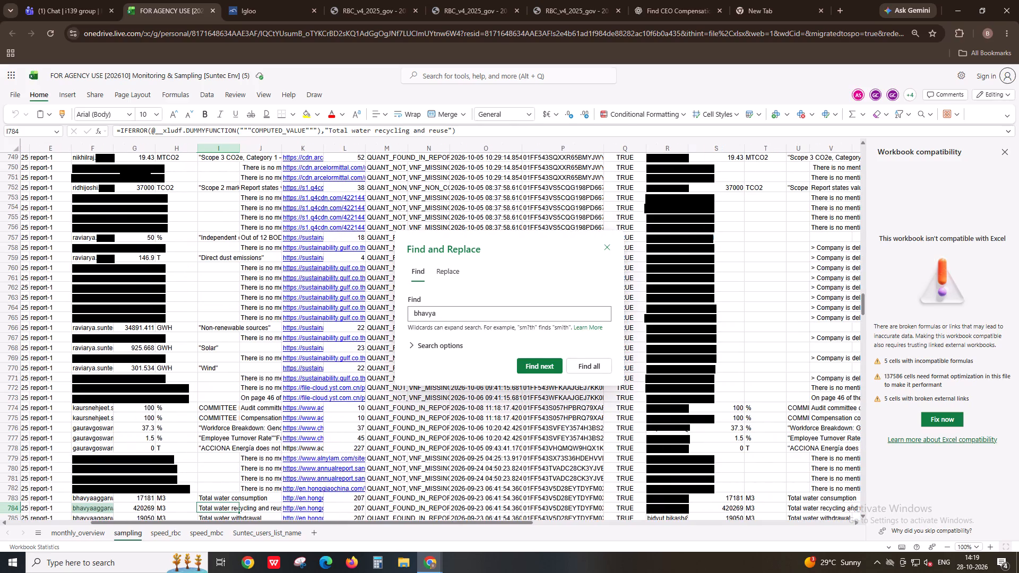
Step through the remaining "bhavya" matches from the China Hongqiao water withdrawal record onward, close the search, and return to the sheet's first columns.
click(522, 367)
click(522, 367)
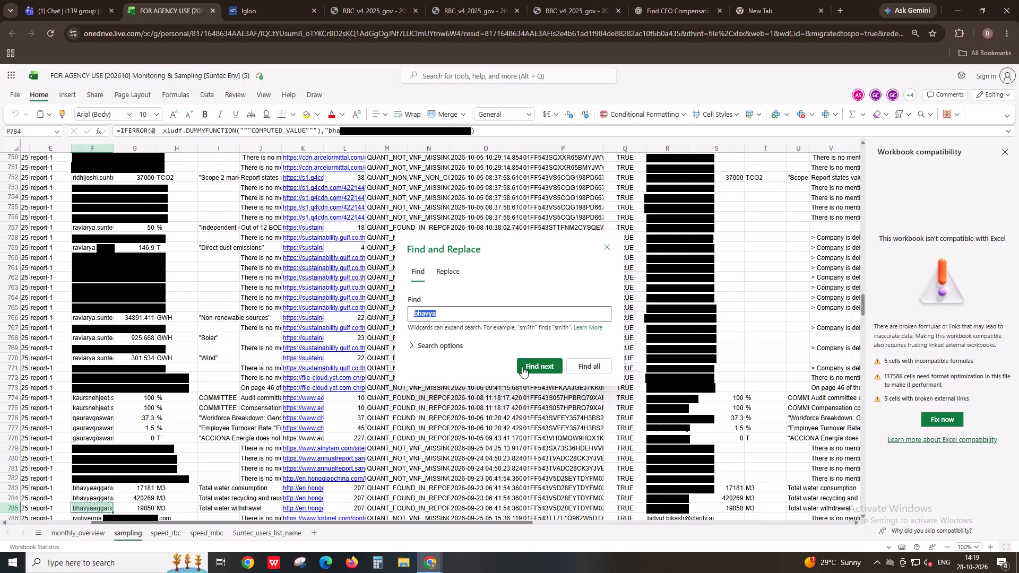
click(522, 367)
click(522, 367)
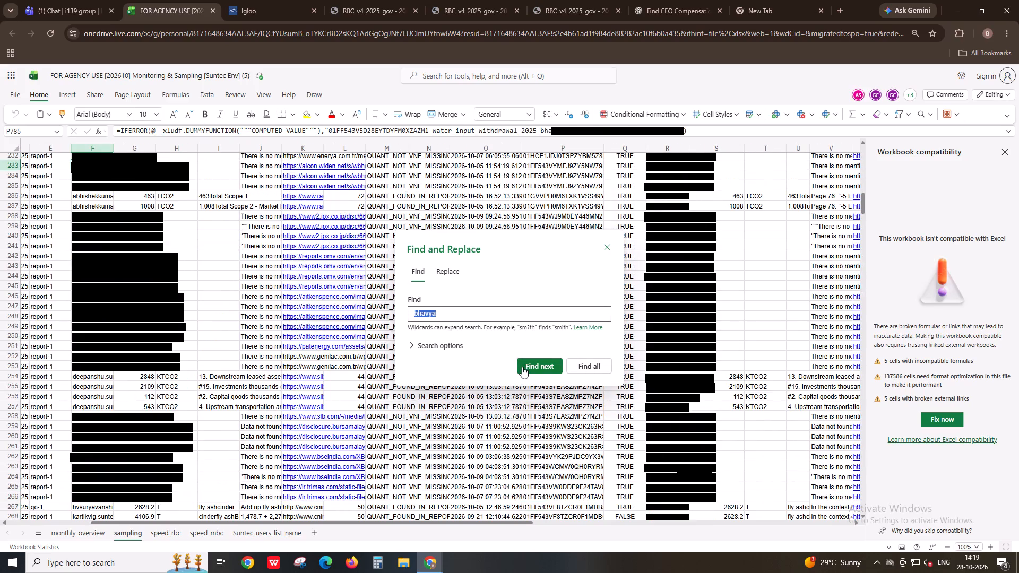
click(522, 367)
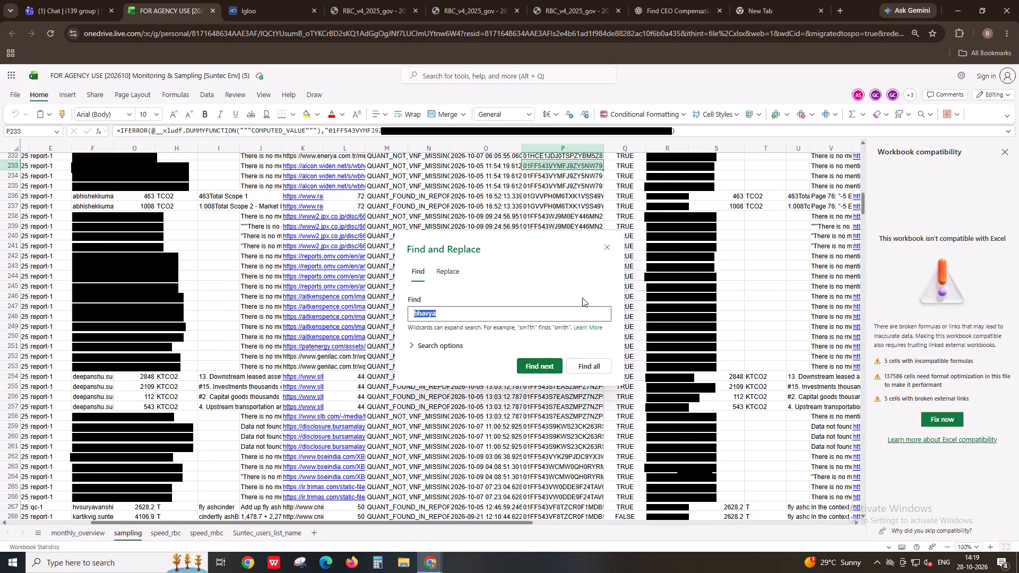
click(607, 243)
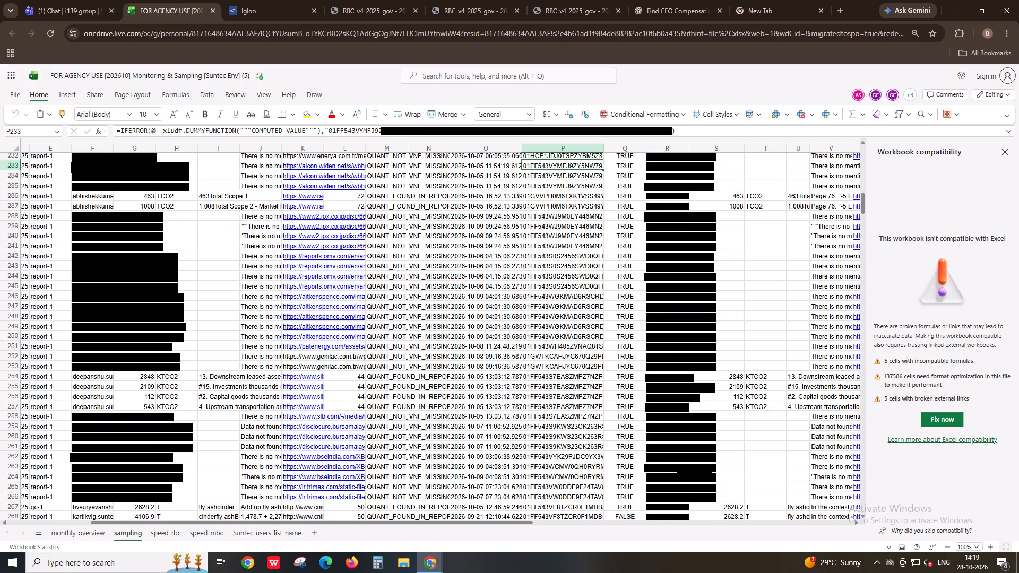
shift+scroll(257, 370, up, 4)
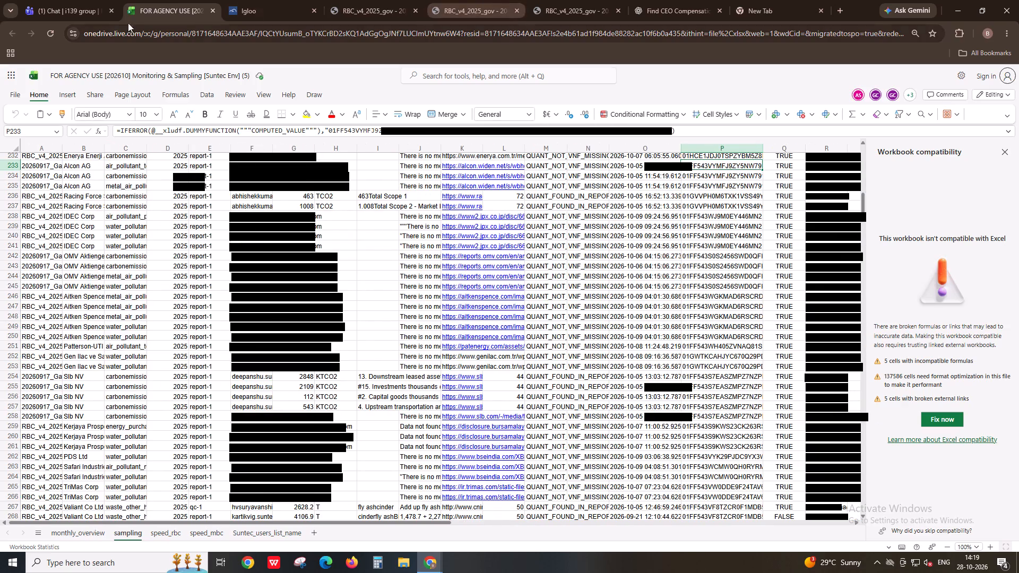
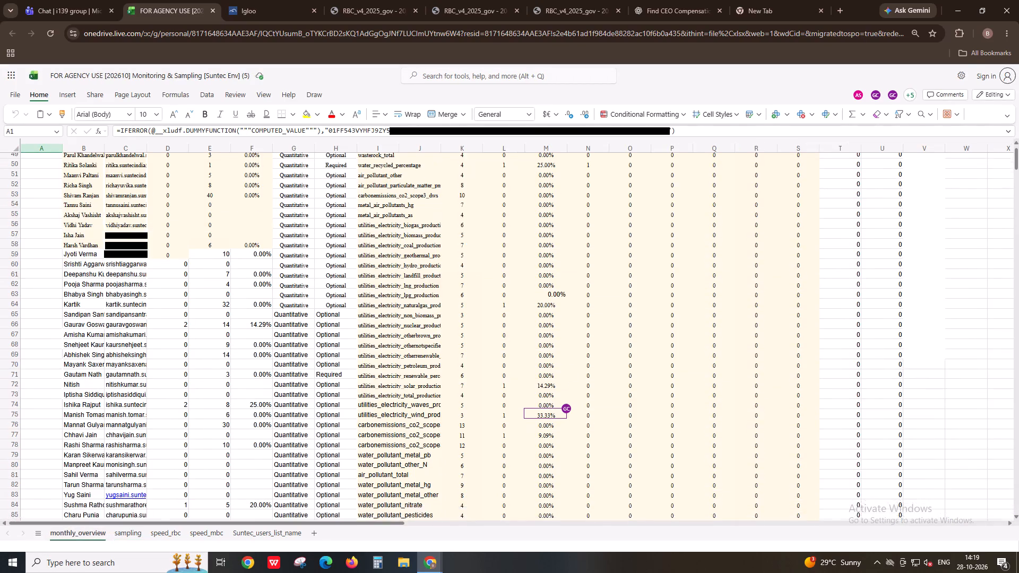
Skip the workbook compatibility update and examine the monthly performance summary and analyst error rates in monthly_overview.
scroll(65, 395, down, 6)
scroll(65, 395, up, 2)
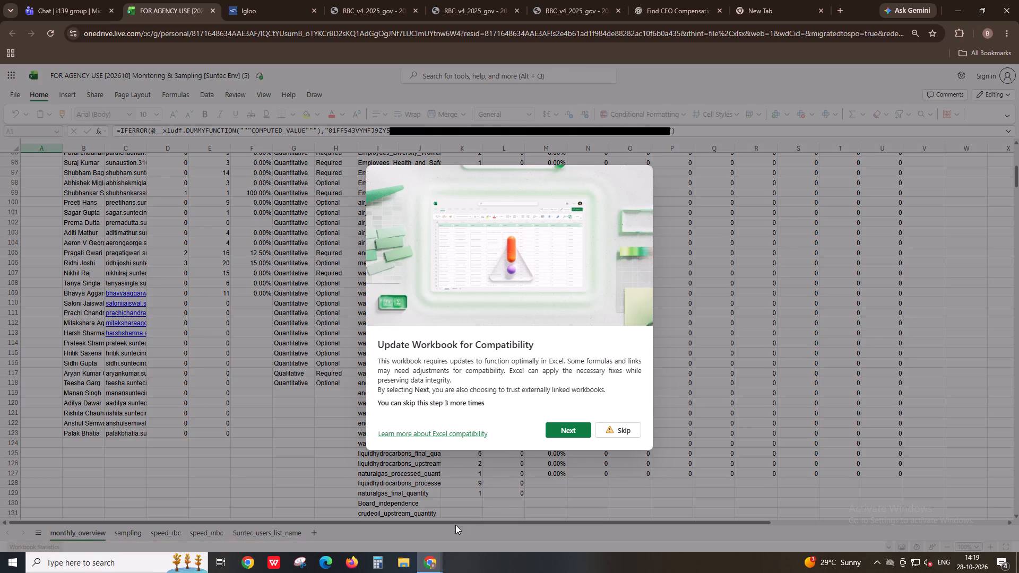
click(627, 433)
scroll(96, 361, up, 1)
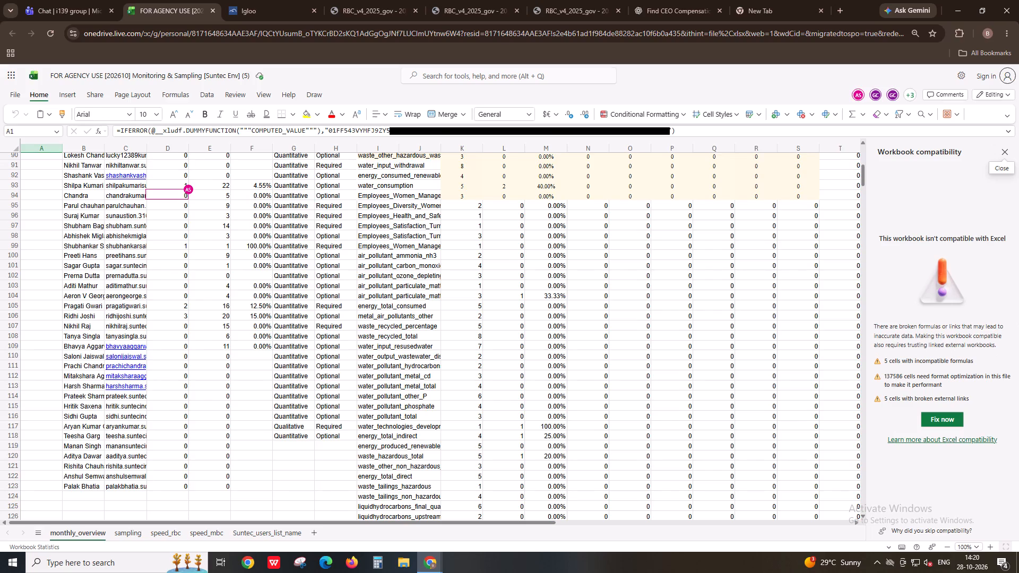
scroll(223, 332, up, 18)
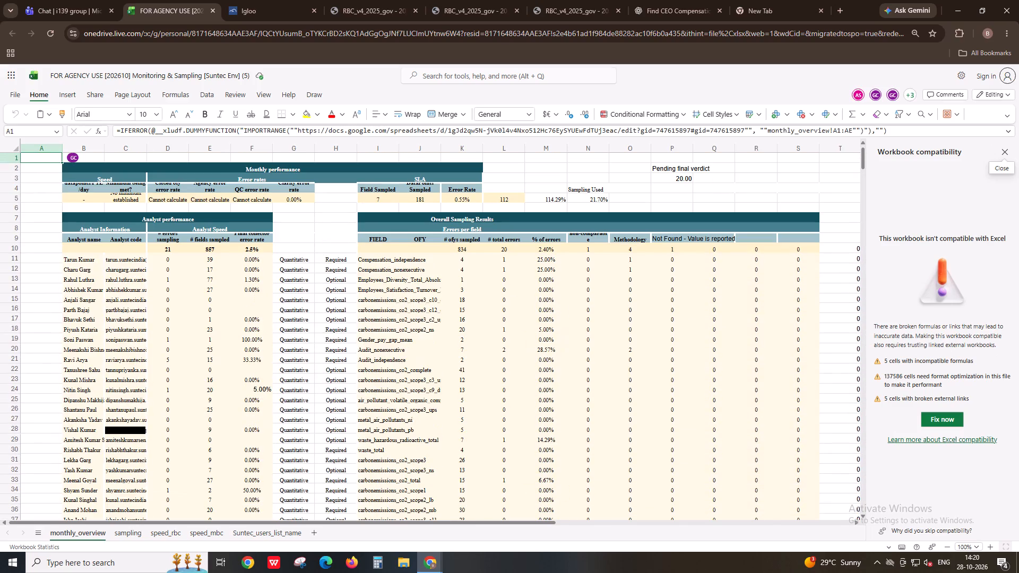
scroll(223, 332, down, 1)
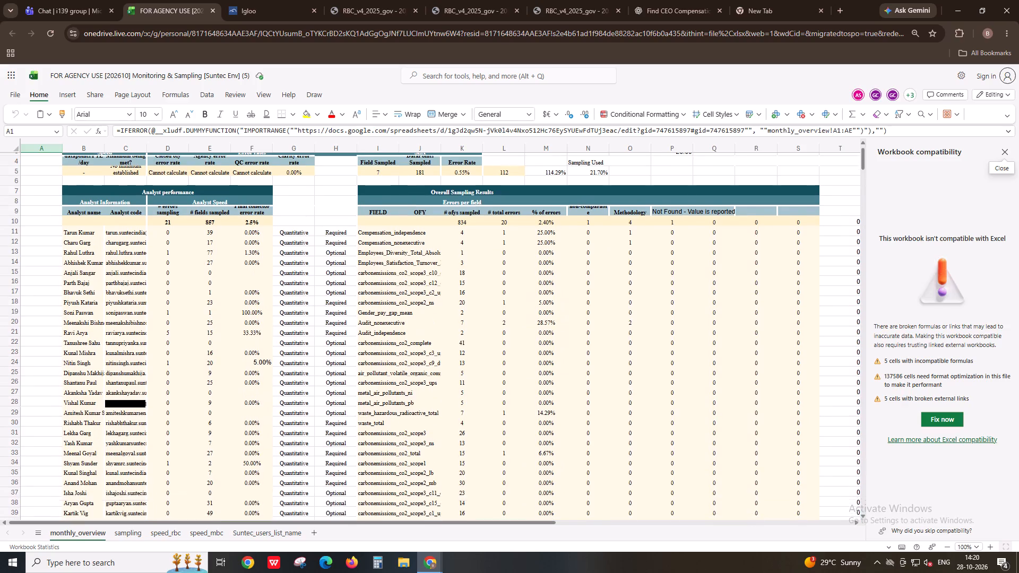
scroll(223, 332, up, 2)
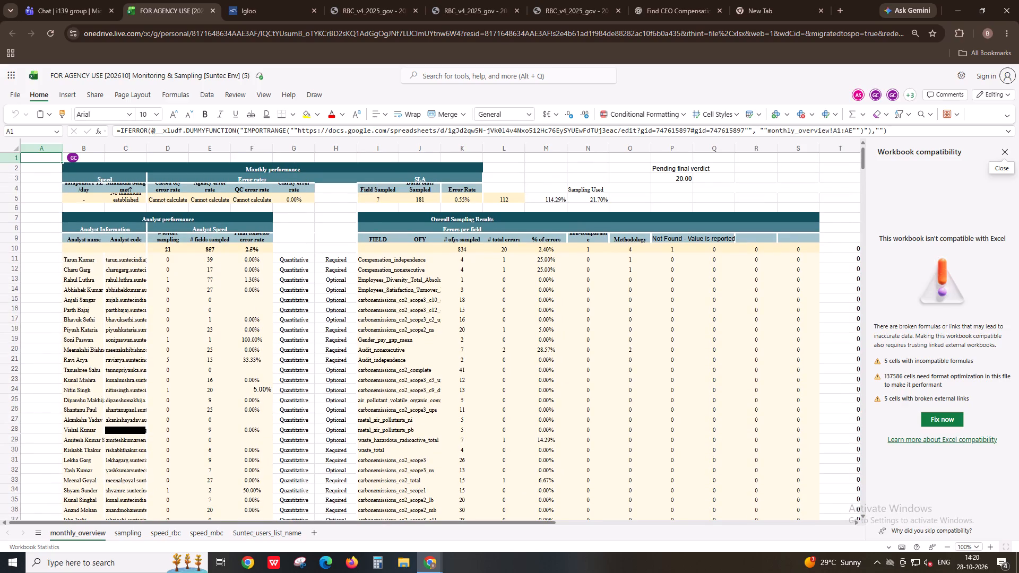
Read down the analyst performance list and the per-field sampling results in monthly_overview through to their last rows.
scroll(118, 324, down, 5)
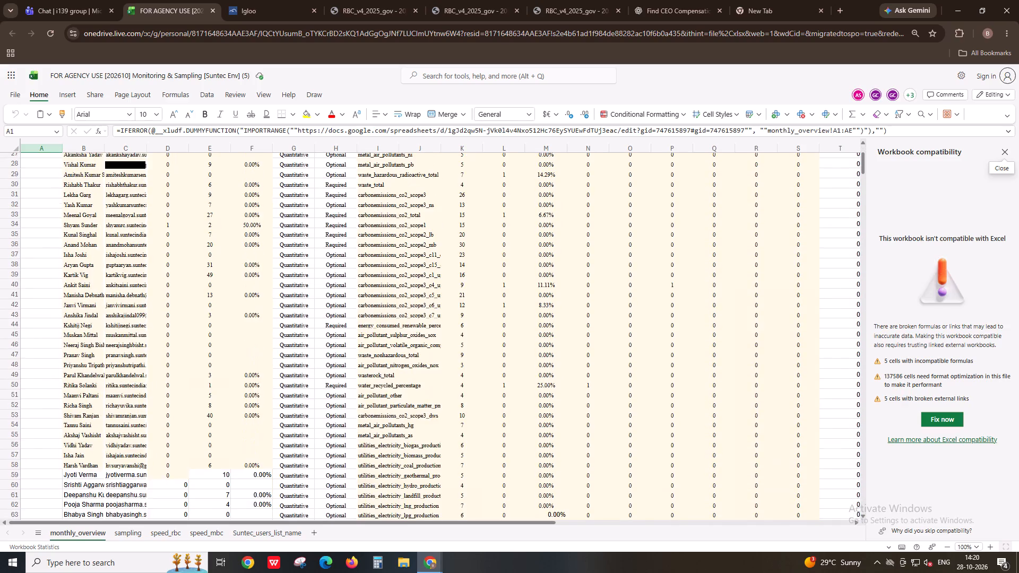
scroll(118, 324, down, 11)
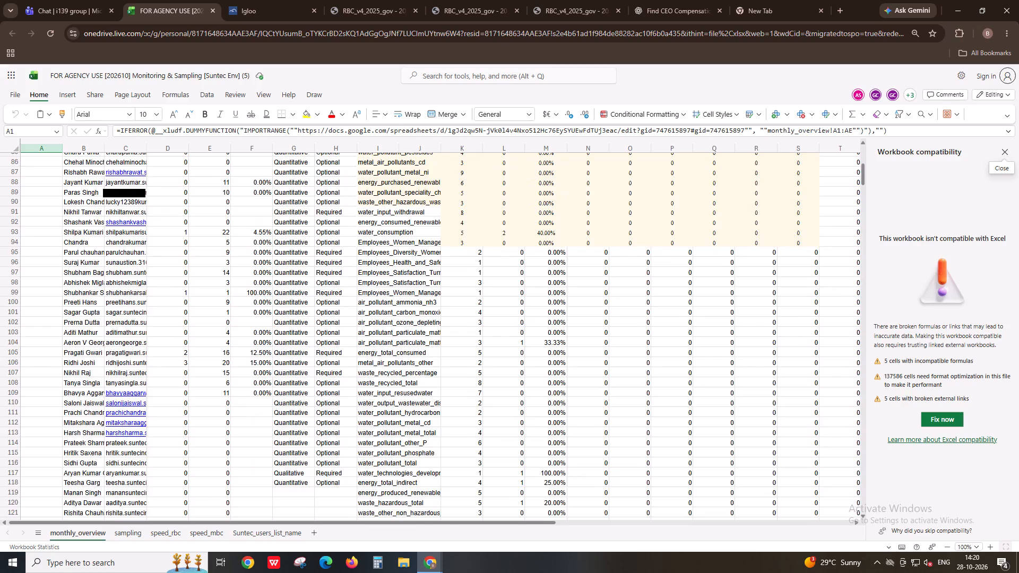
scroll(118, 324, down, 4)
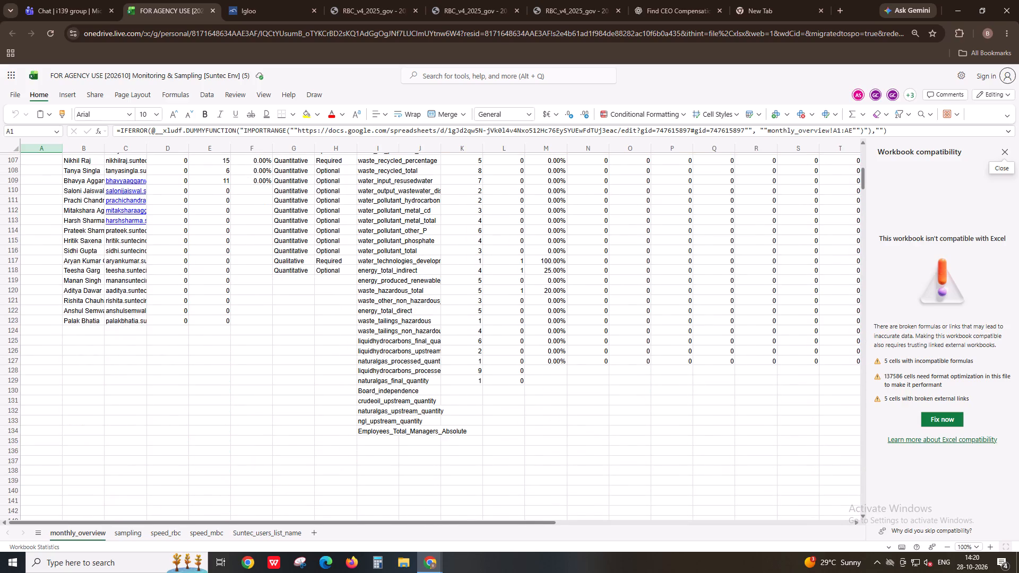
scroll(118, 324, up, 4)
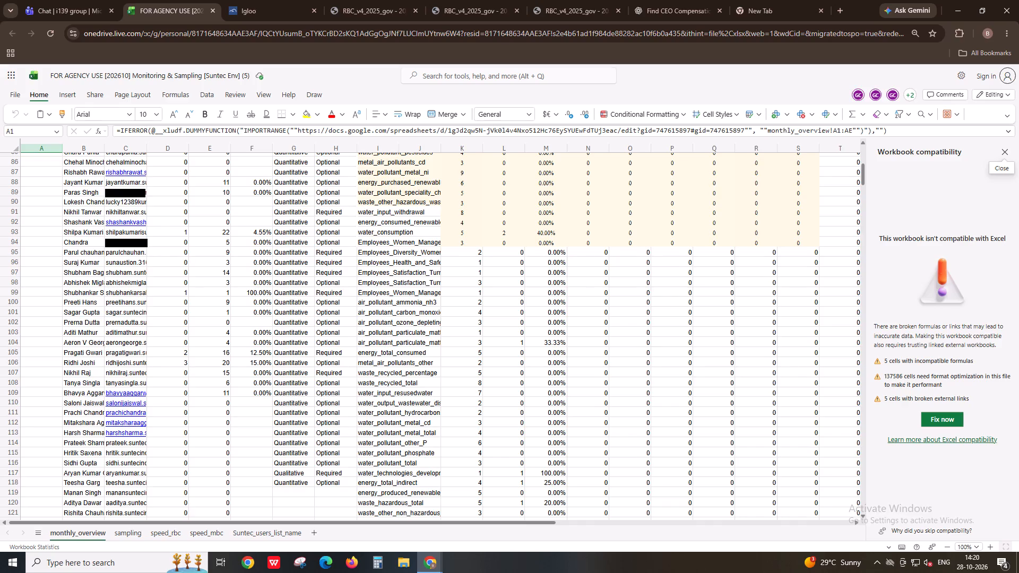
Switch to the sampling sheet and return to its header rows to check the column headings and first records.
click(141, 530)
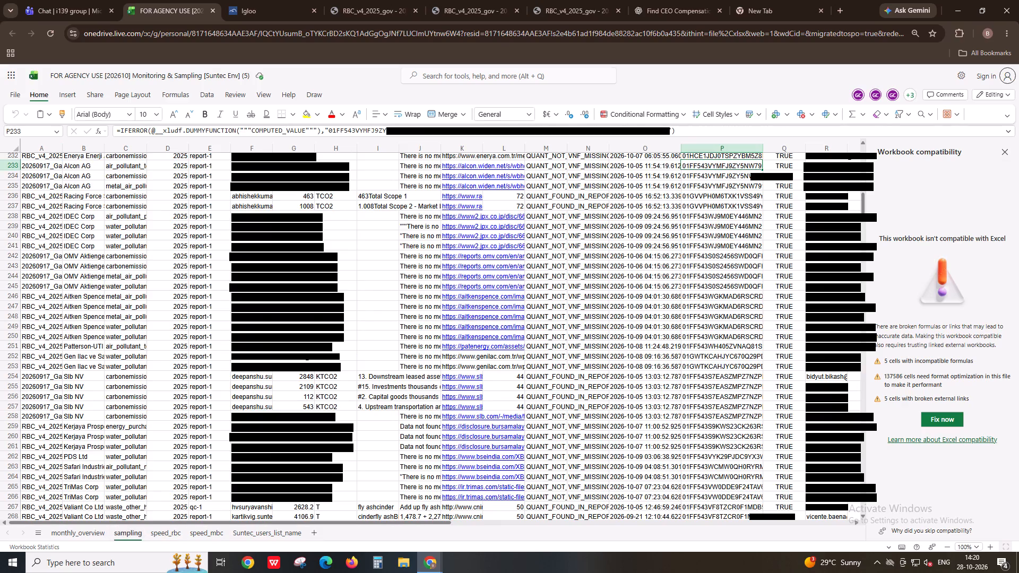
shift+scroll(275, 371, down, 1)
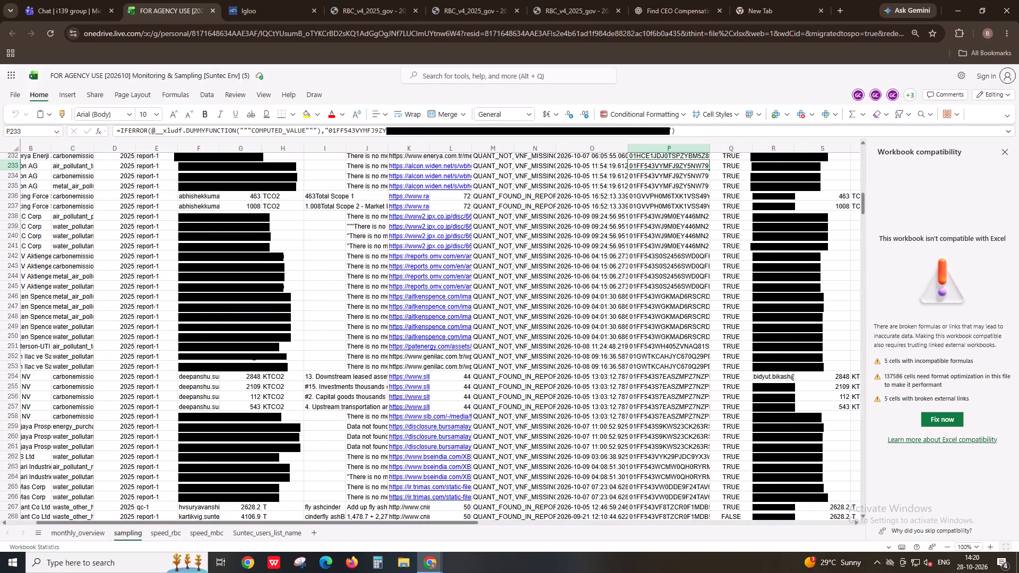
scroll(271, 373, up, 9)
scroll(271, 373, up, 17)
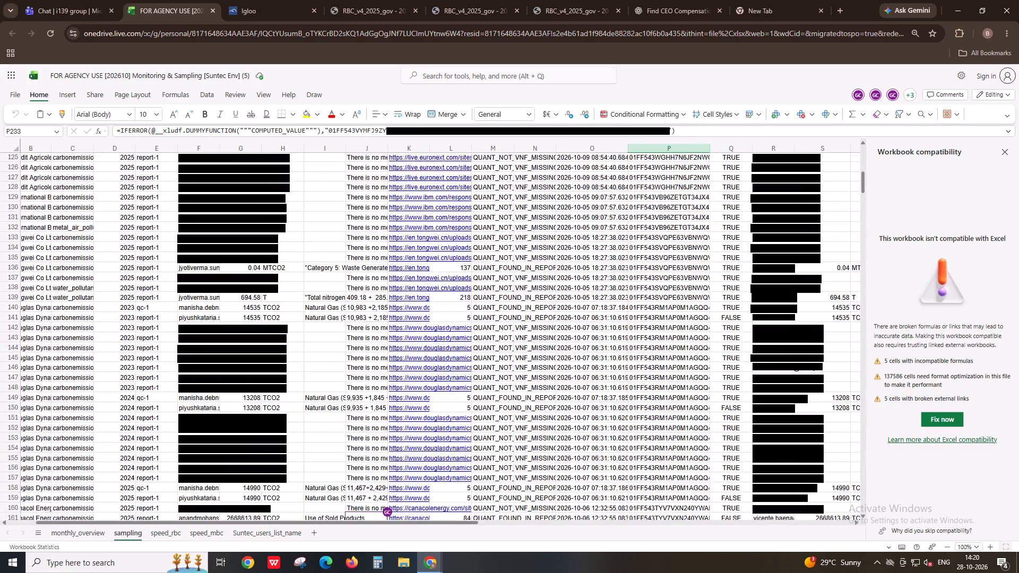
scroll(271, 373, up, 20)
scroll(271, 373, up, 5)
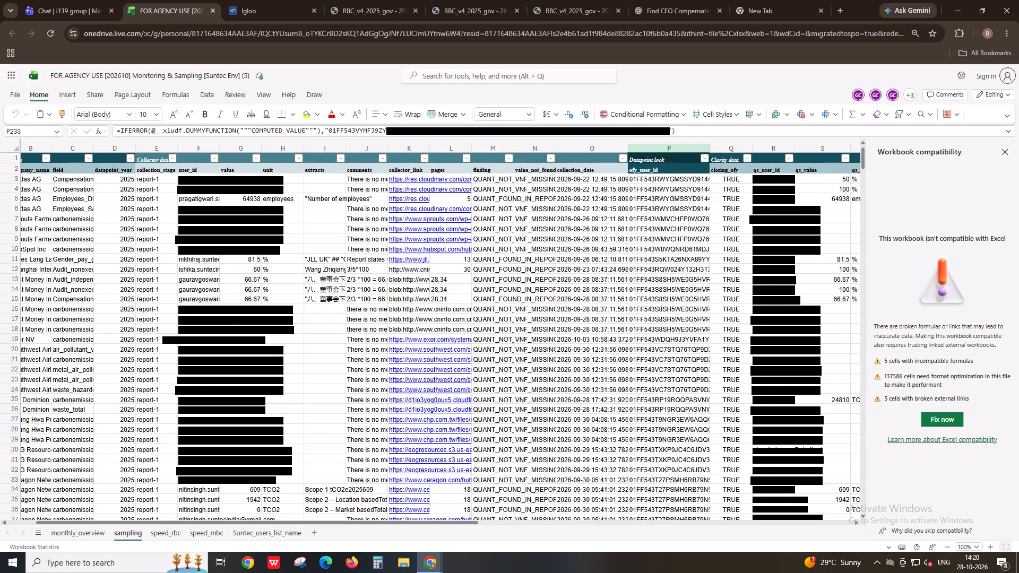
Scan the sampling records from the first rows to around row 130, comparing collector values and comments with the qs values.
shift+scroll(176, 205, down, 2)
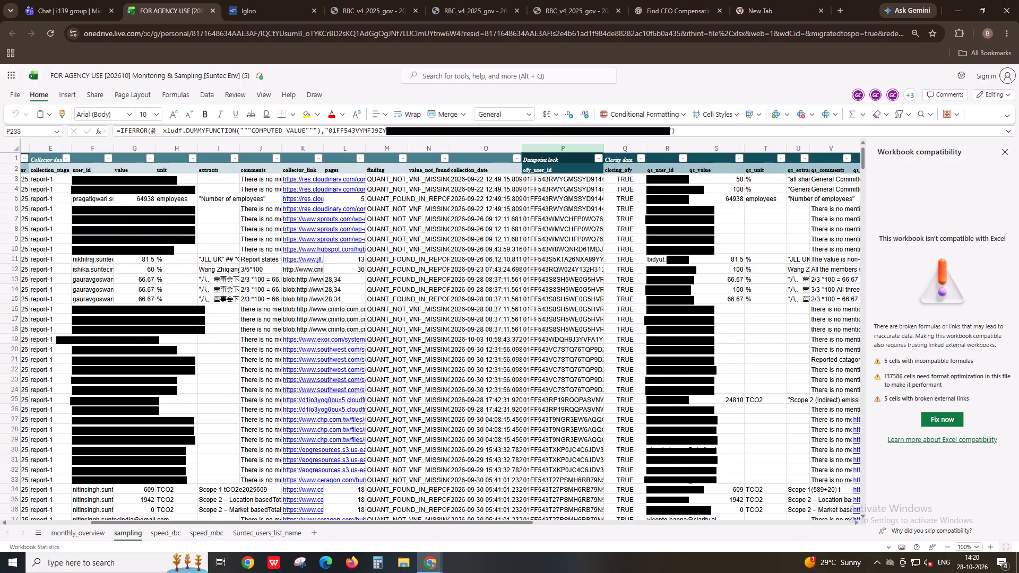
scroll(466, 432, down, 2)
scroll(423, 422, down, 3)
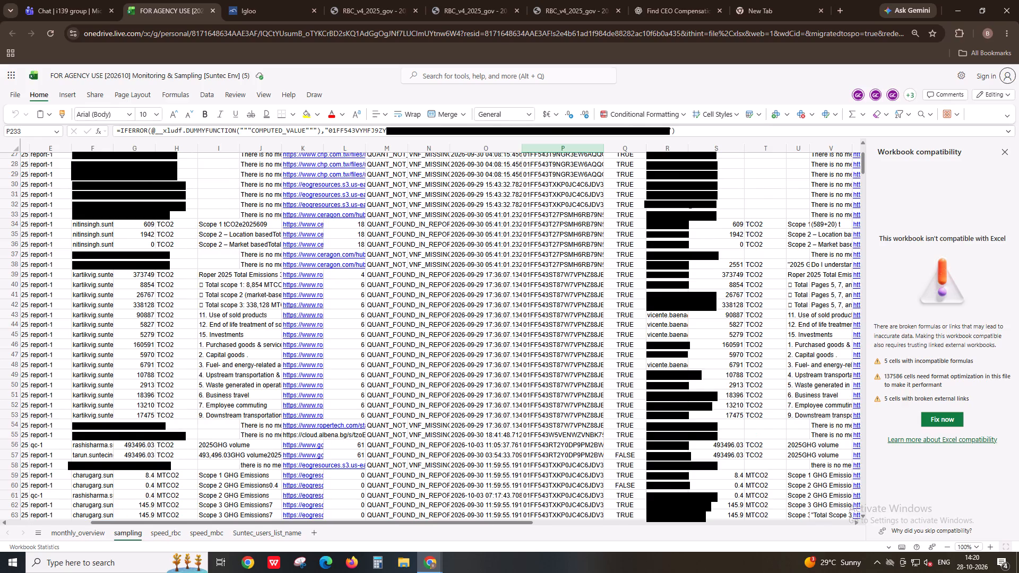
scroll(354, 403, down, 3)
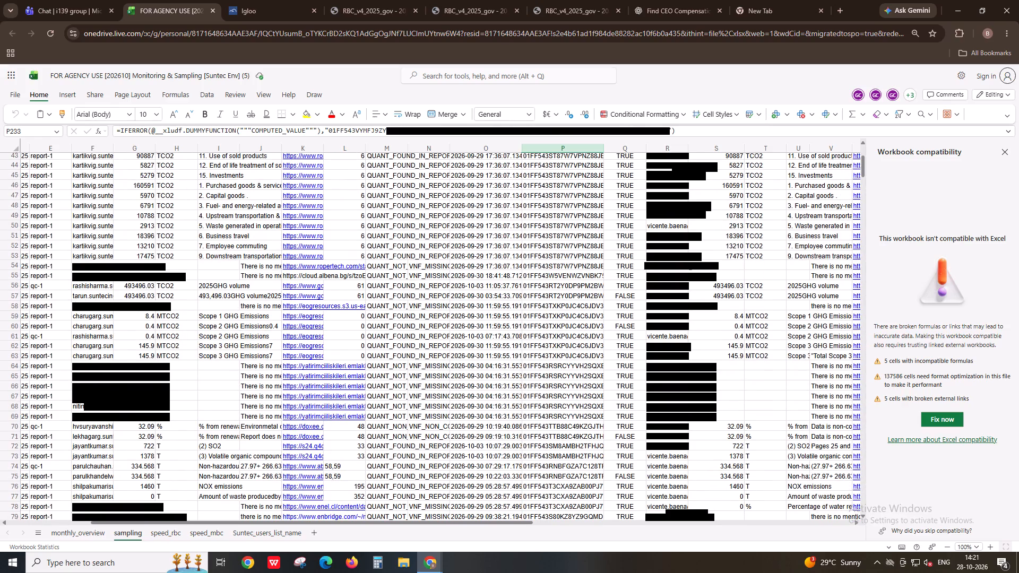
scroll(354, 403, down, 2)
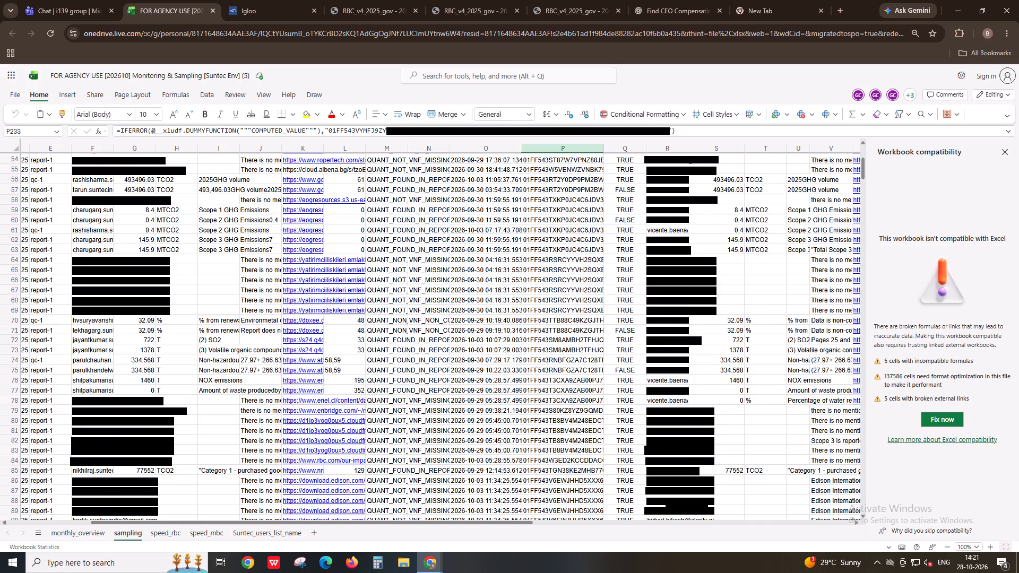
scroll(354, 403, down, 8)
scroll(354, 403, up, 1)
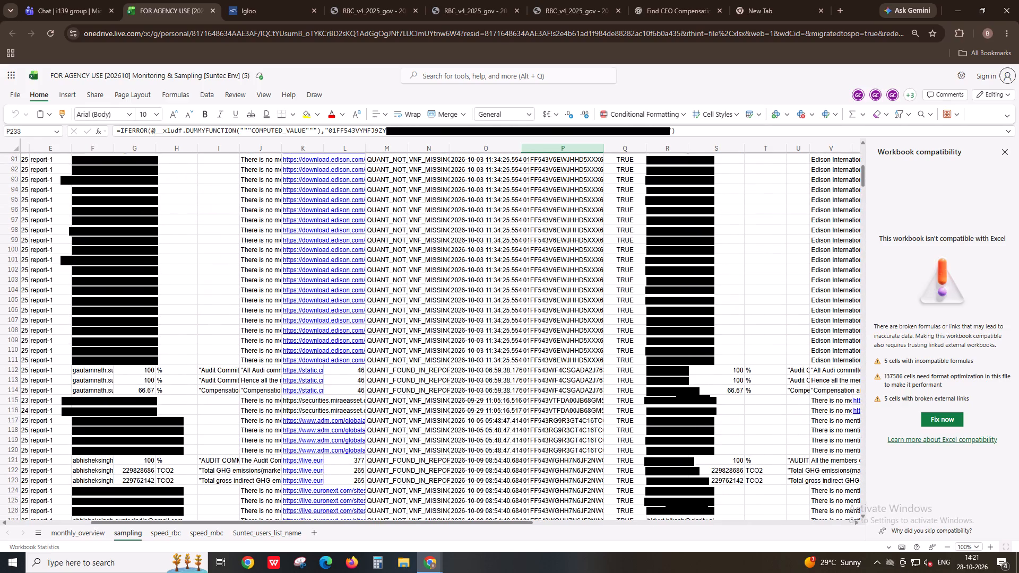
scroll(82, 407, down, 1)
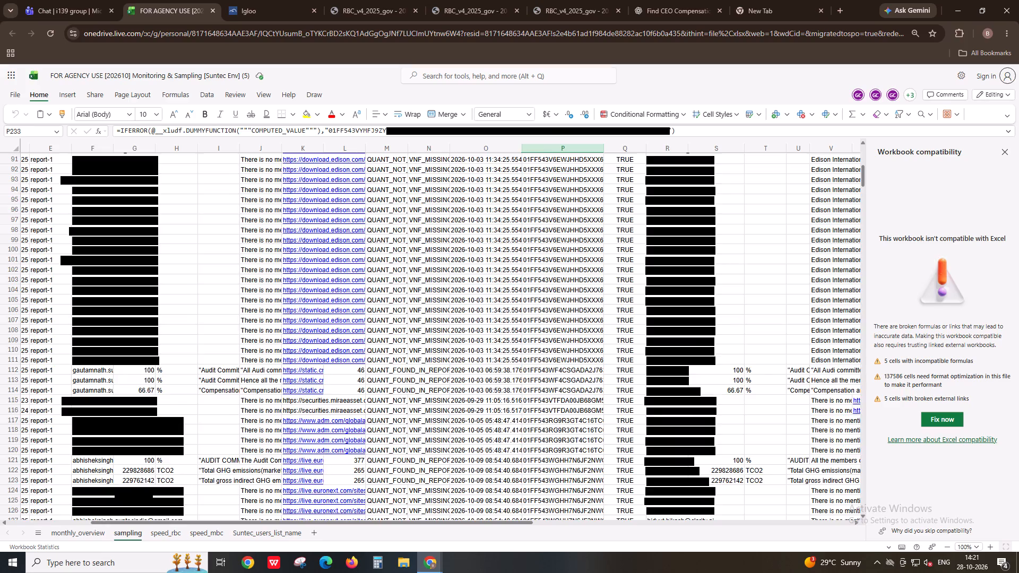
scroll(82, 407, down, 1)
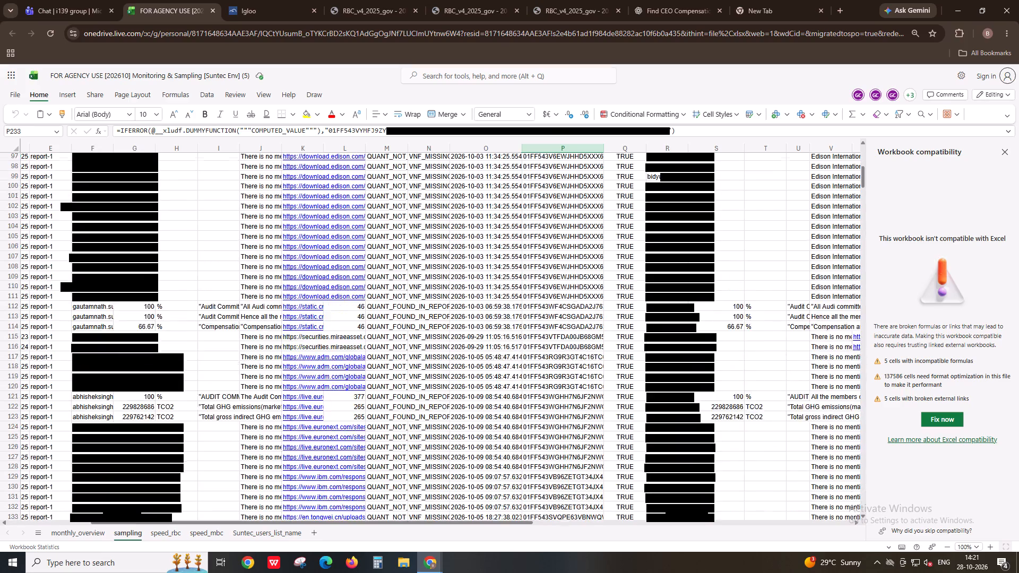
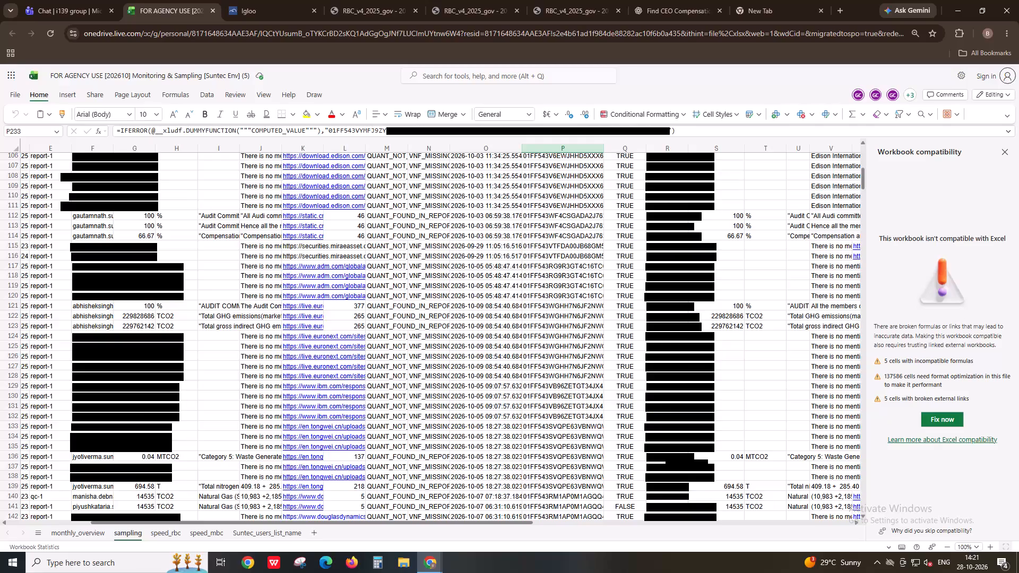
Examine the sampling records from around row 106 to row 174, comparing collector values and comments with the qs values.
scroll(82, 407, down, 1)
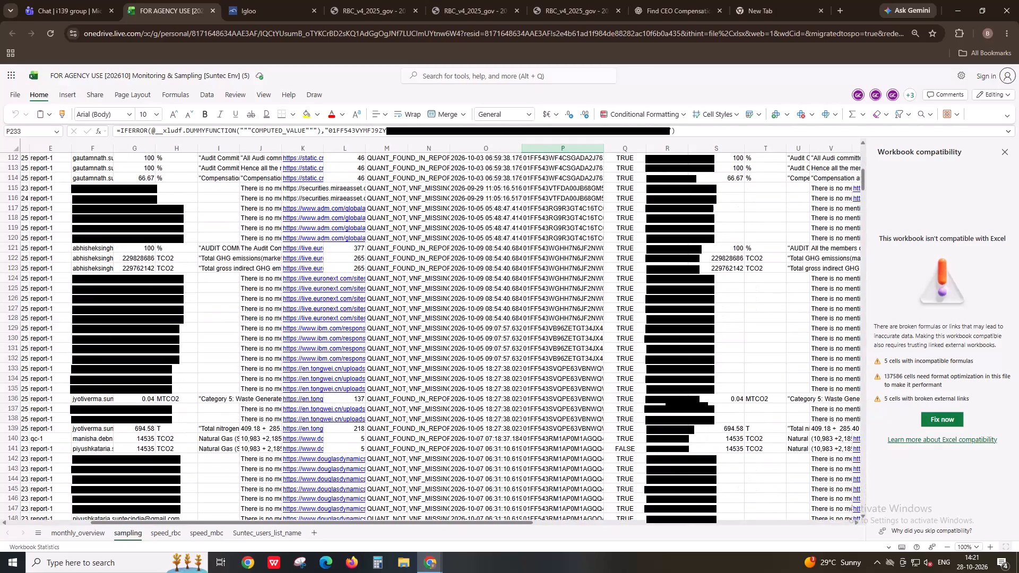
scroll(82, 407, down, 5)
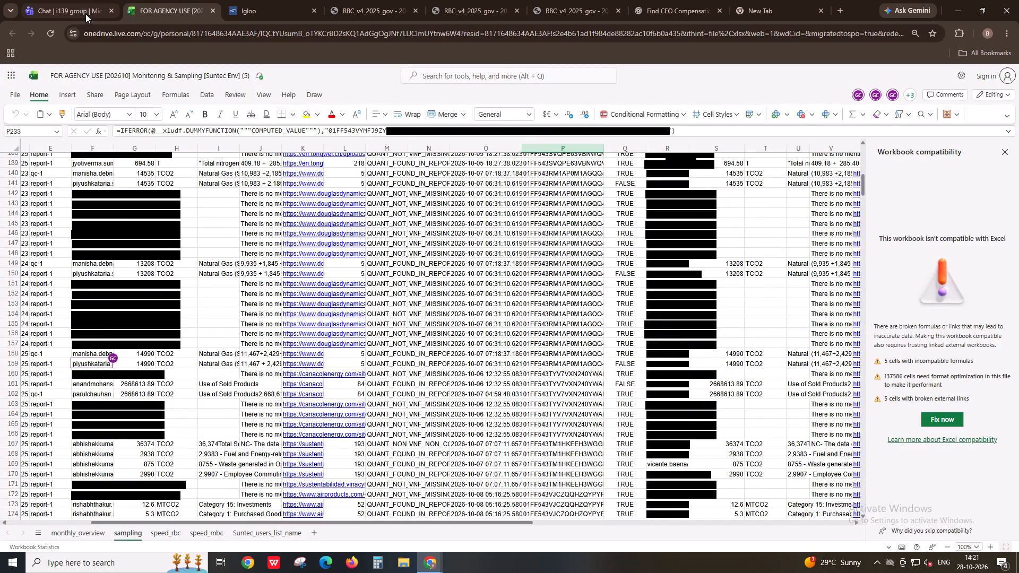
scroll(109, 418, down, 2)
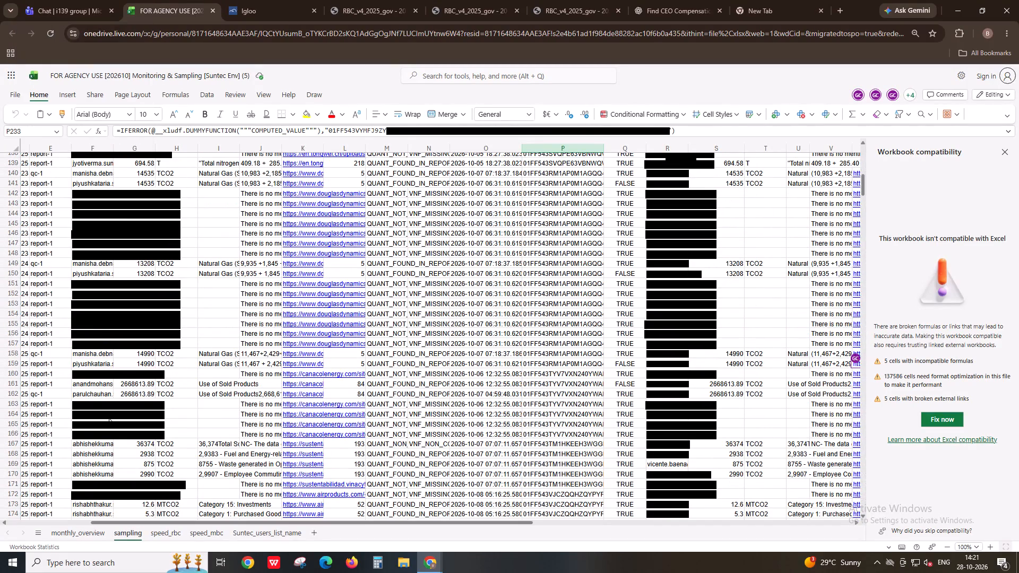
scroll(313, 427, down, 3)
scroll(313, 427, up, 4)
scroll(313, 427, down, 7)
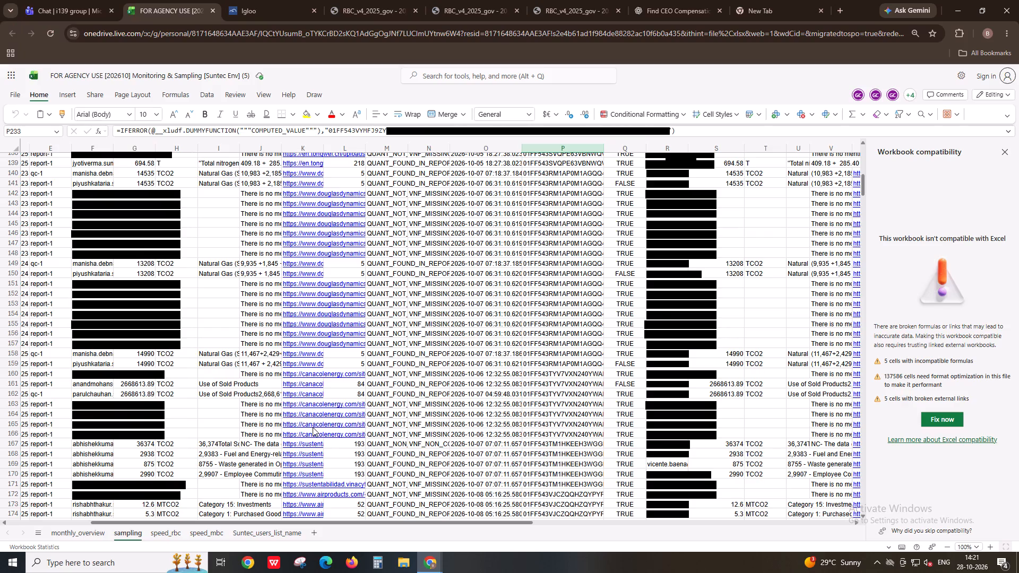
scroll(85, 387, down, 3)
scroll(85, 387, up, 1)
scroll(210, 403, up, 5)
scroll(210, 403, down, 6)
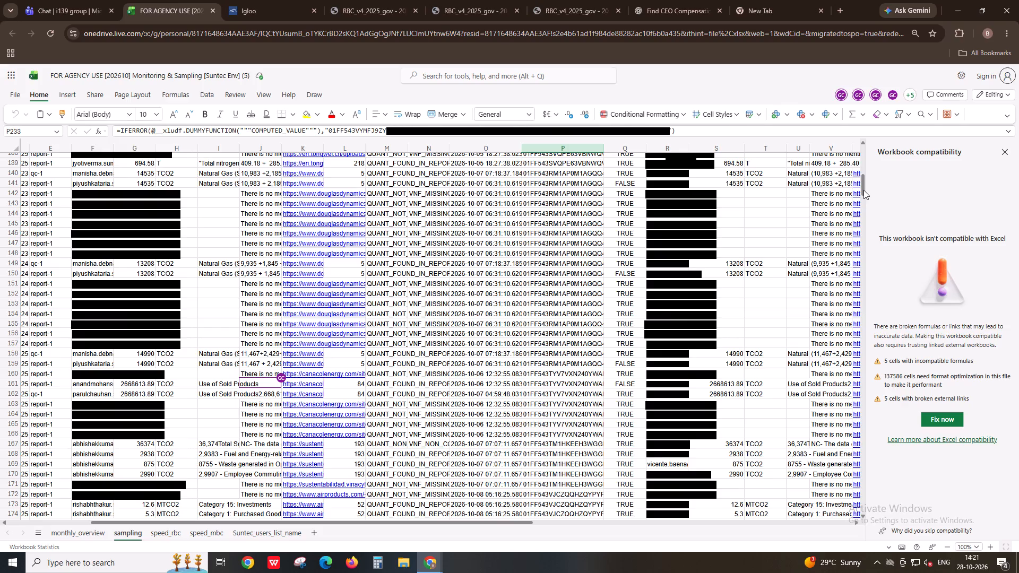
drag(863, 190, 865, 201)
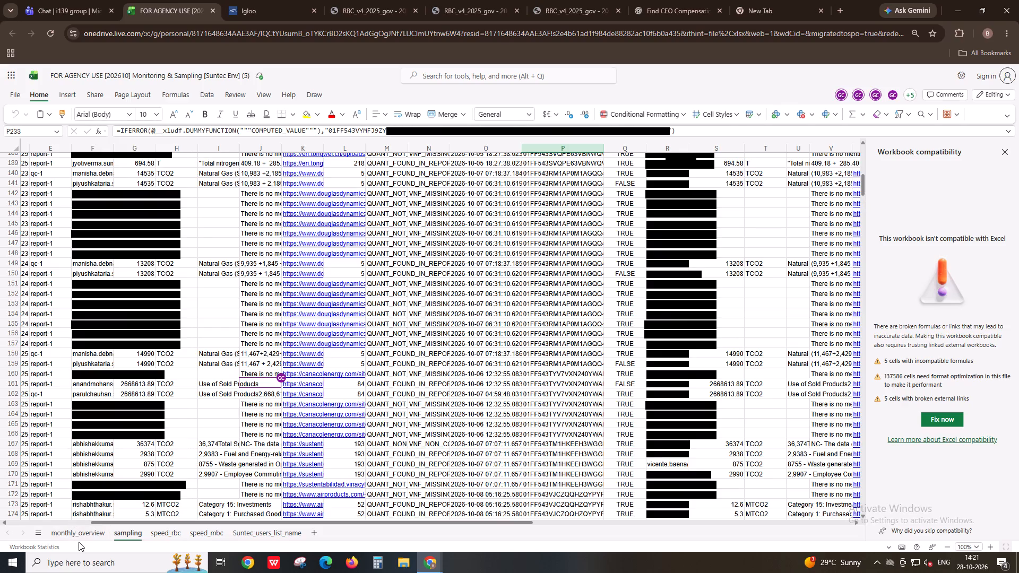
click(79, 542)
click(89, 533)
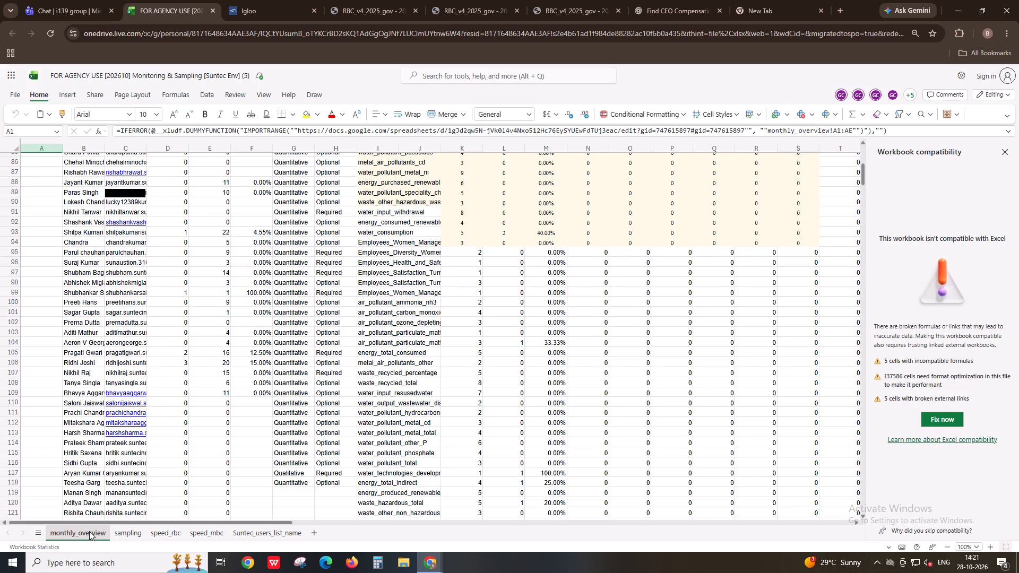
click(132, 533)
Scan the sampling records from around row 160 to row 386, checking collector values, comments and TRUE/FALSE results against the qs values.
scroll(140, 470, down, 4)
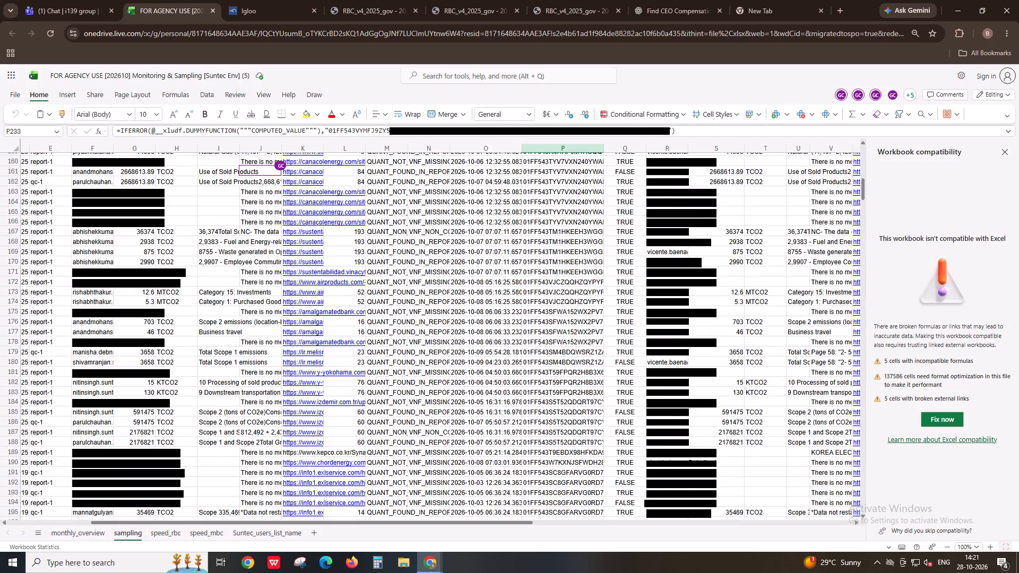
scroll(140, 470, down, 10)
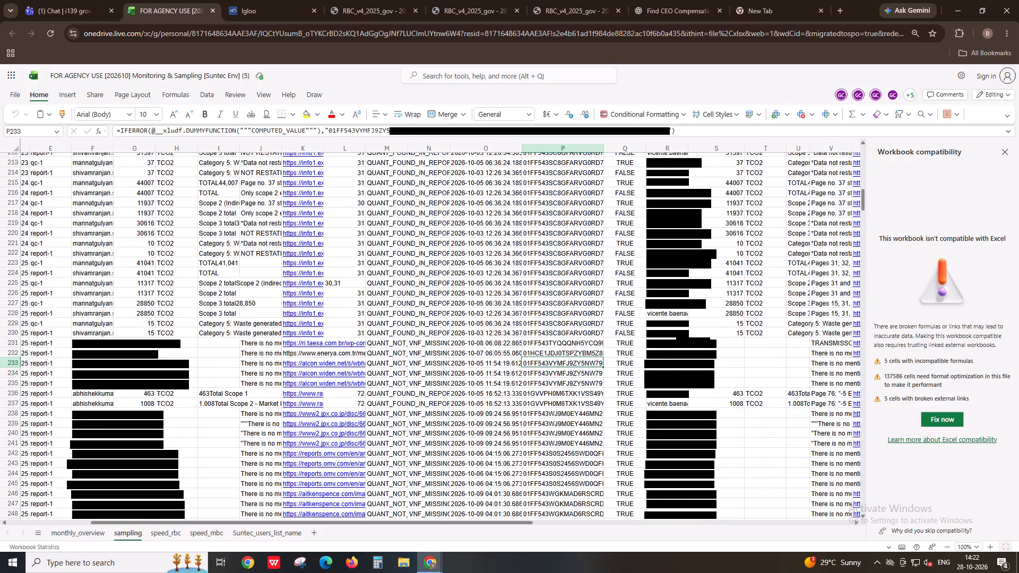
scroll(140, 470, down, 4)
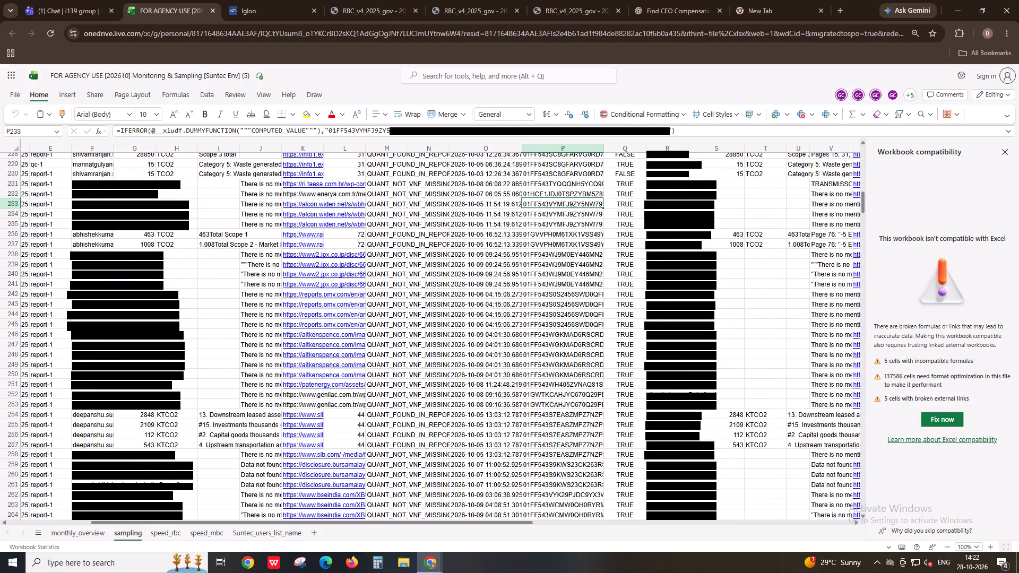
scroll(140, 470, down, 6)
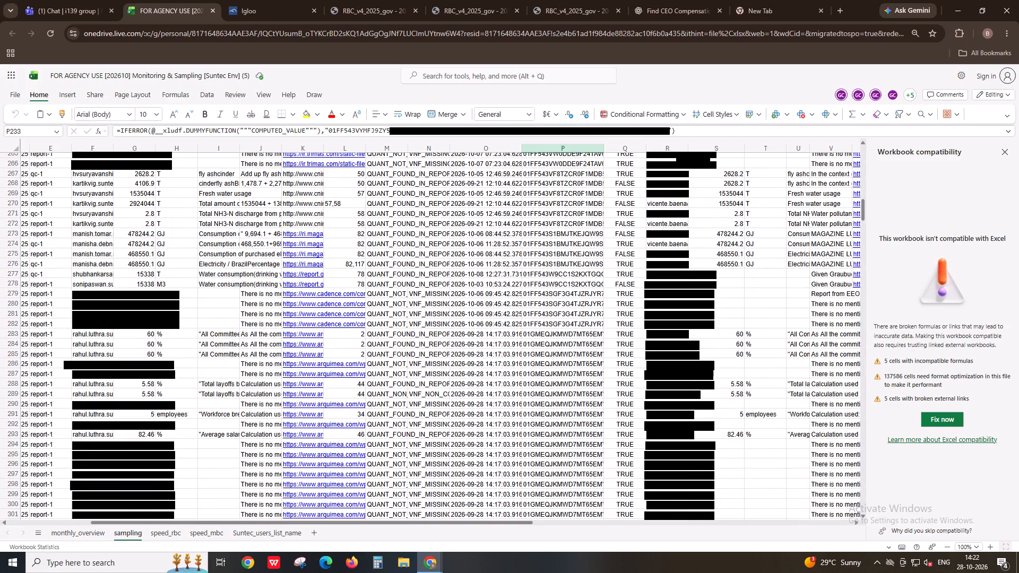
scroll(140, 470, down, 9)
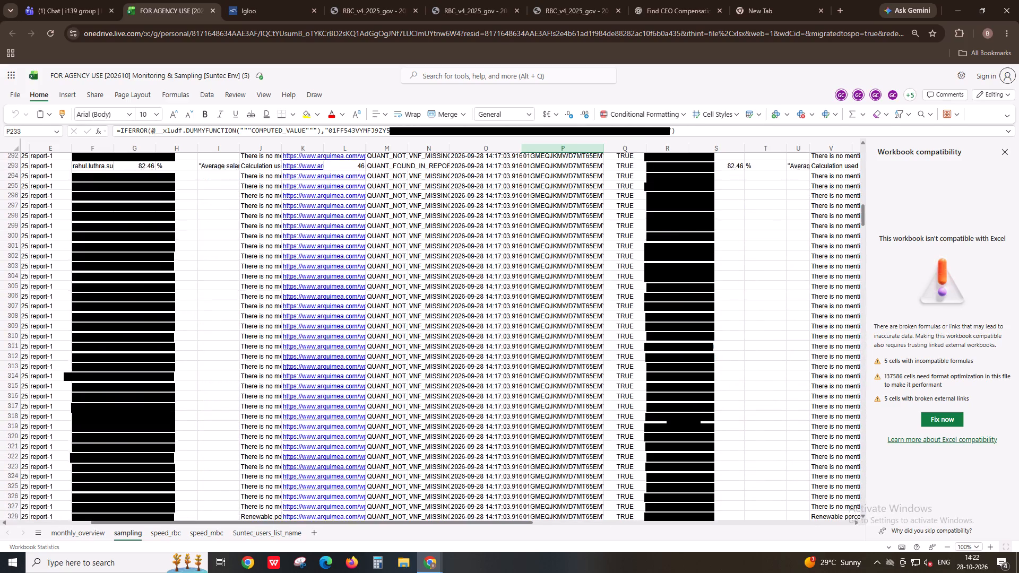
scroll(140, 470, down, 3)
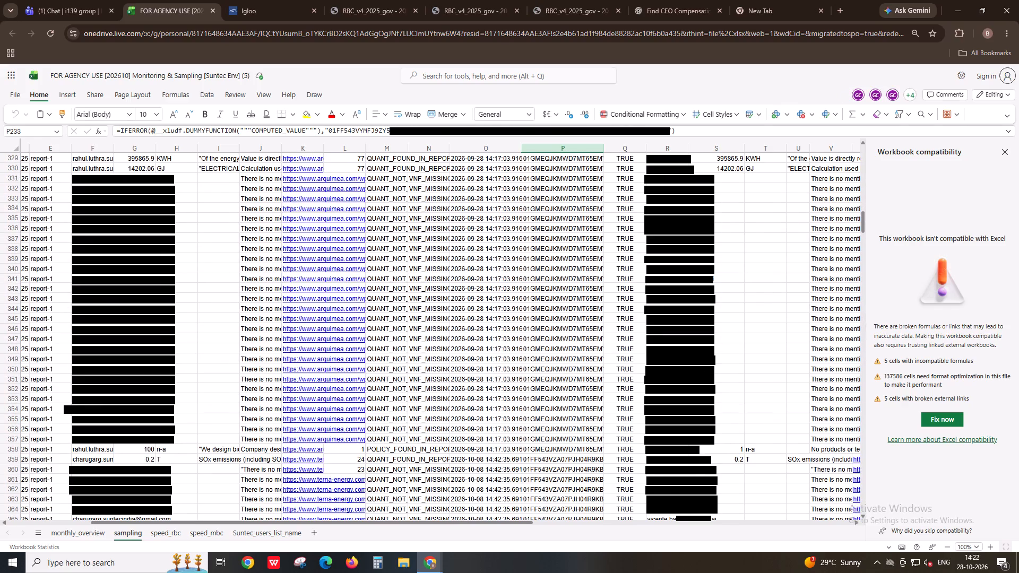
scroll(140, 470, down, 1)
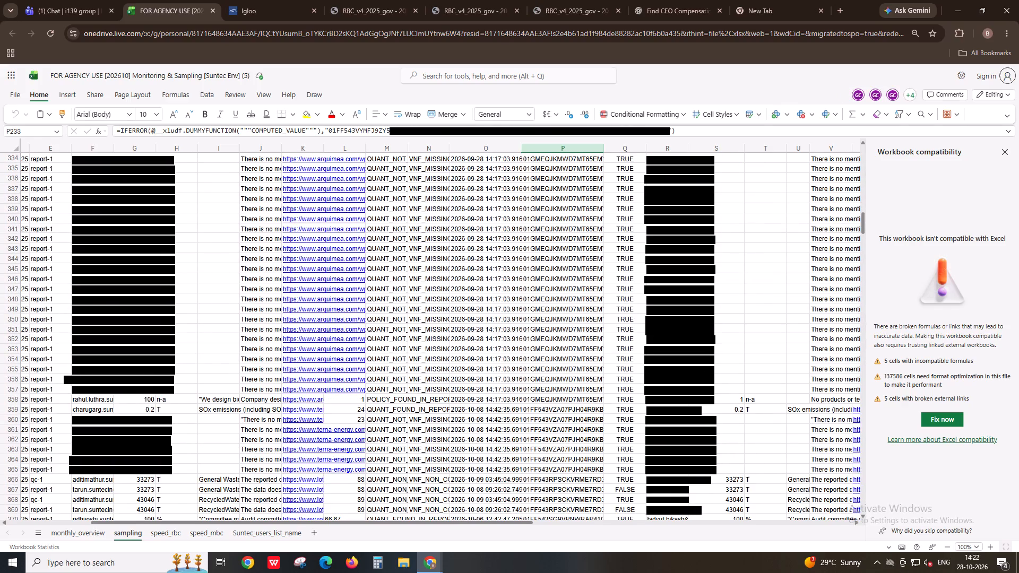
scroll(113, 467, down, 3)
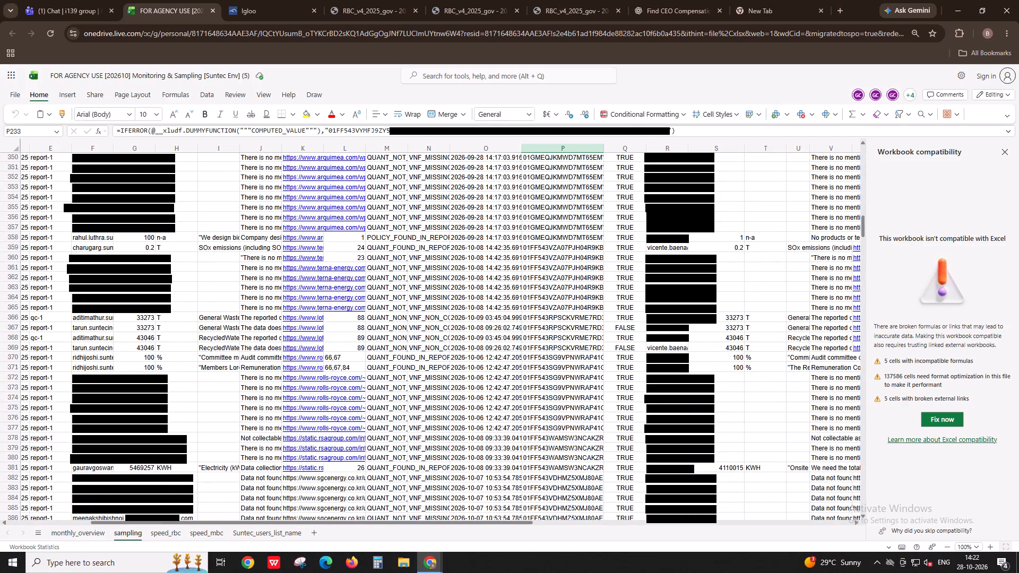
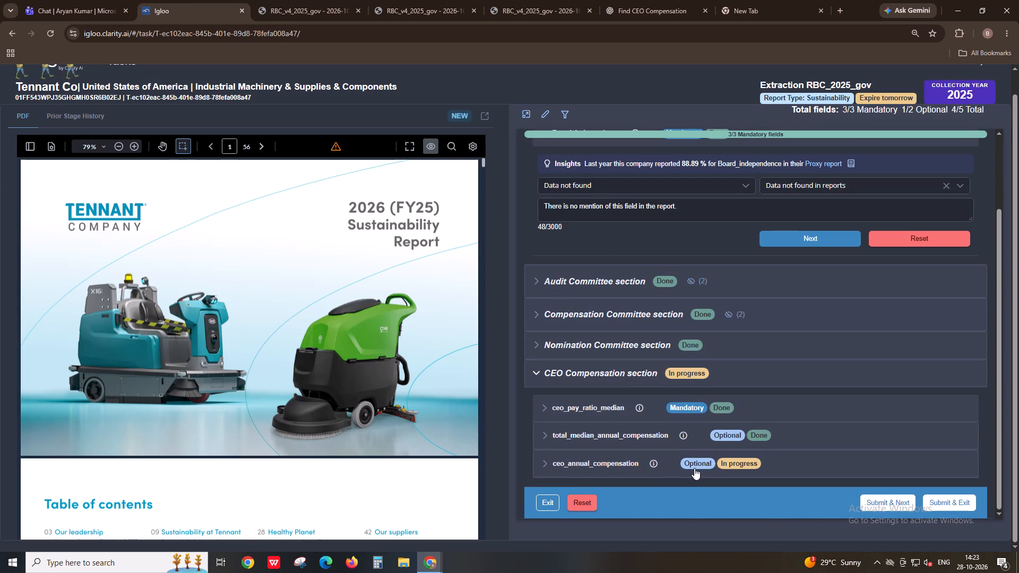
Open the ceo_annual_compensation and total_median_annual_compensation fields and show the tagged pay ratio source passage in the report.
click(694, 468)
scroll(619, 425, down, 6)
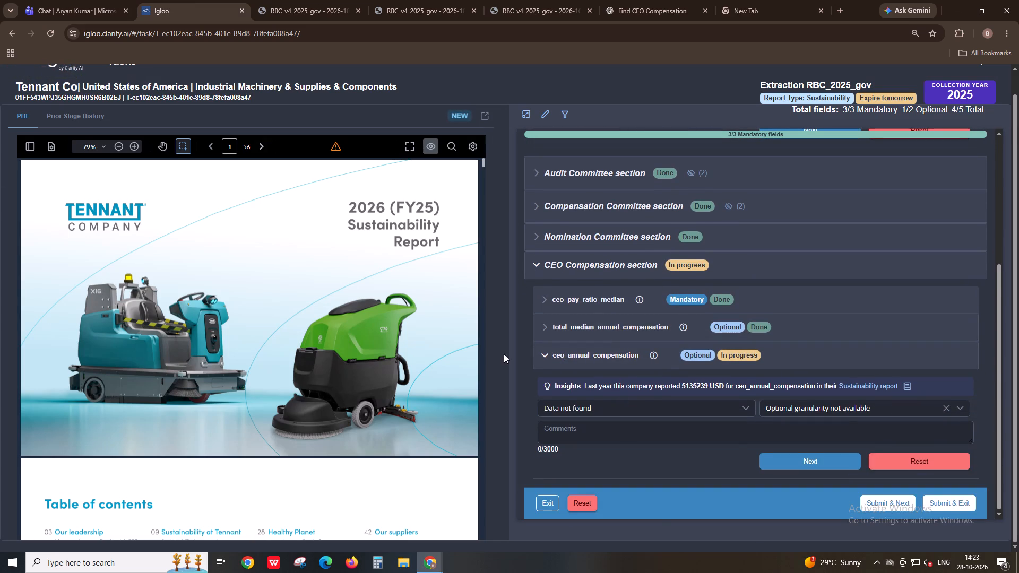
click(586, 333)
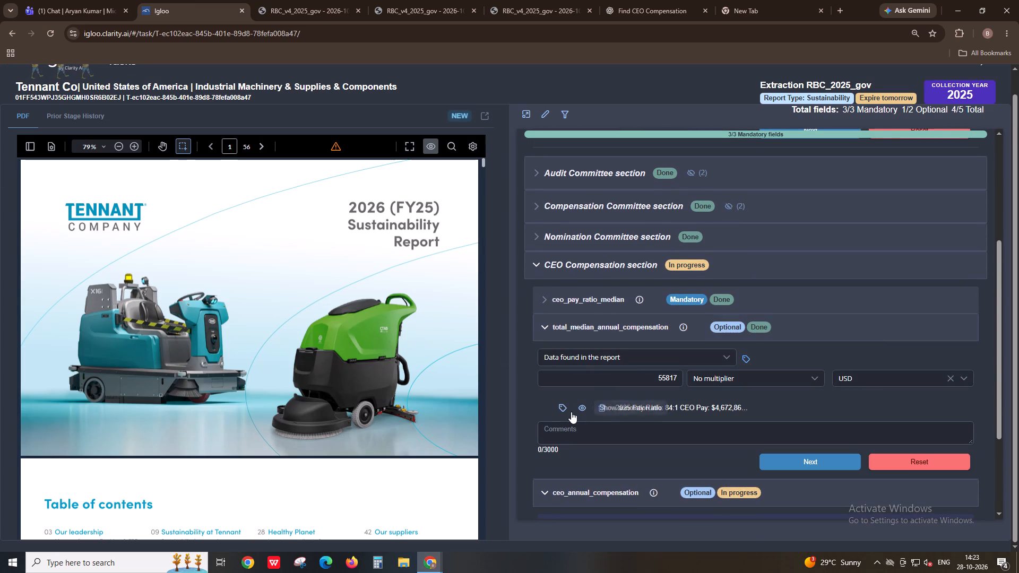
click(571, 412)
ctrl+scroll(324, 372, up, 3)
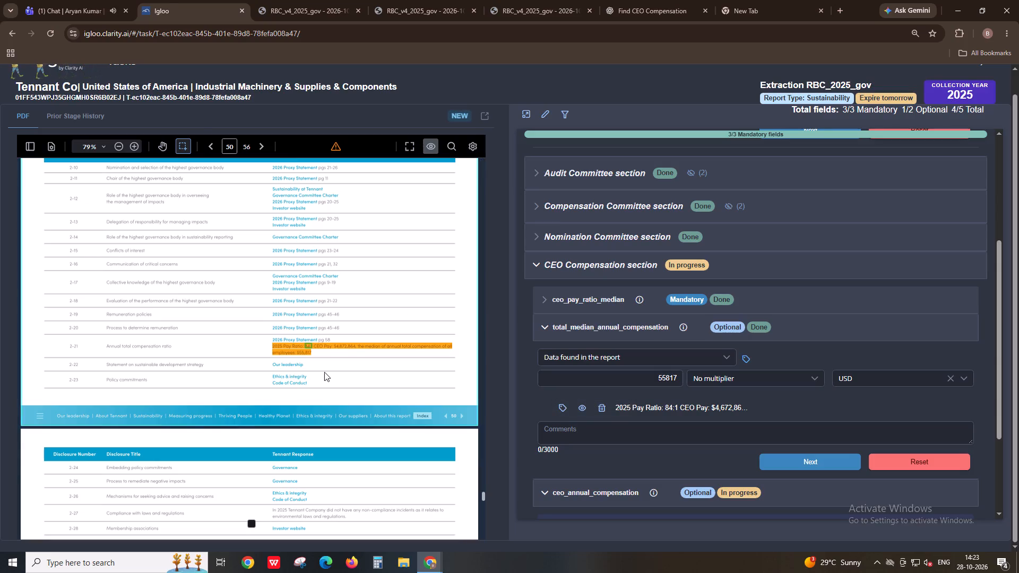
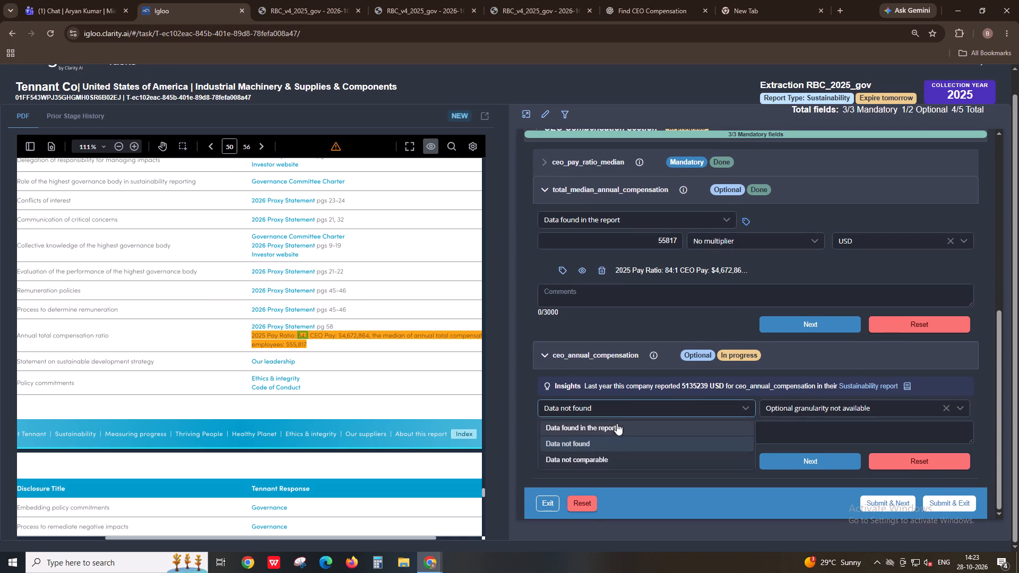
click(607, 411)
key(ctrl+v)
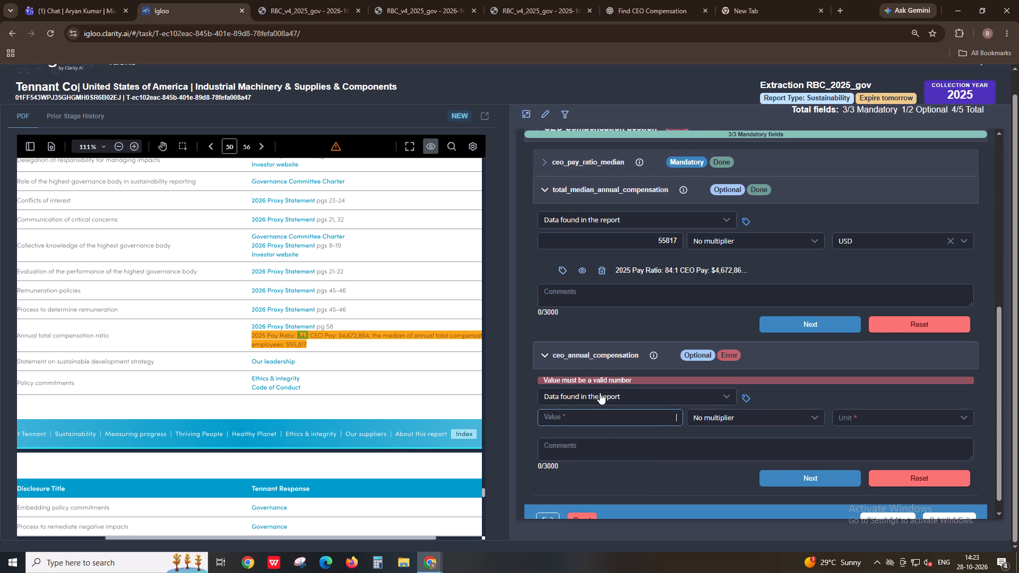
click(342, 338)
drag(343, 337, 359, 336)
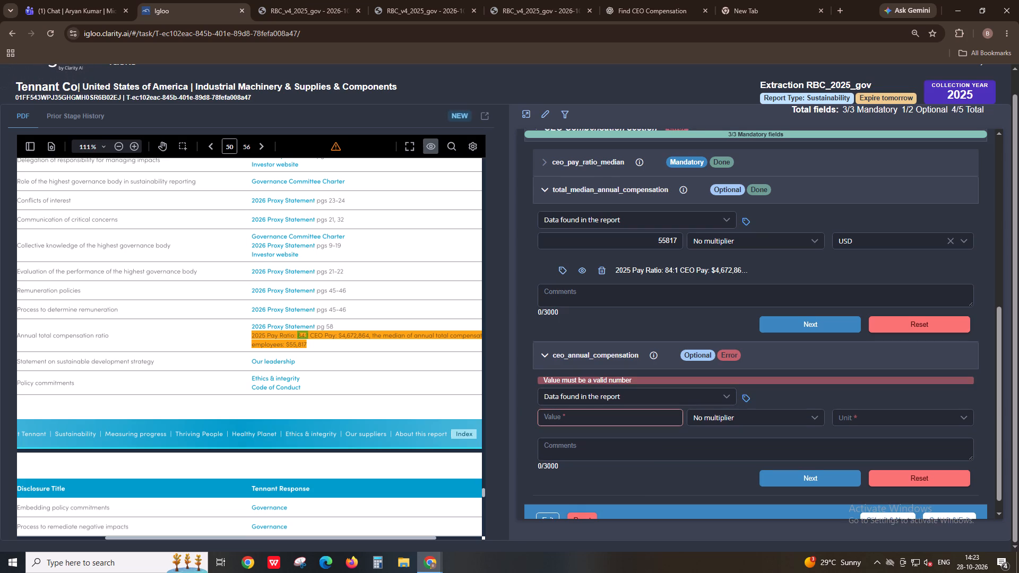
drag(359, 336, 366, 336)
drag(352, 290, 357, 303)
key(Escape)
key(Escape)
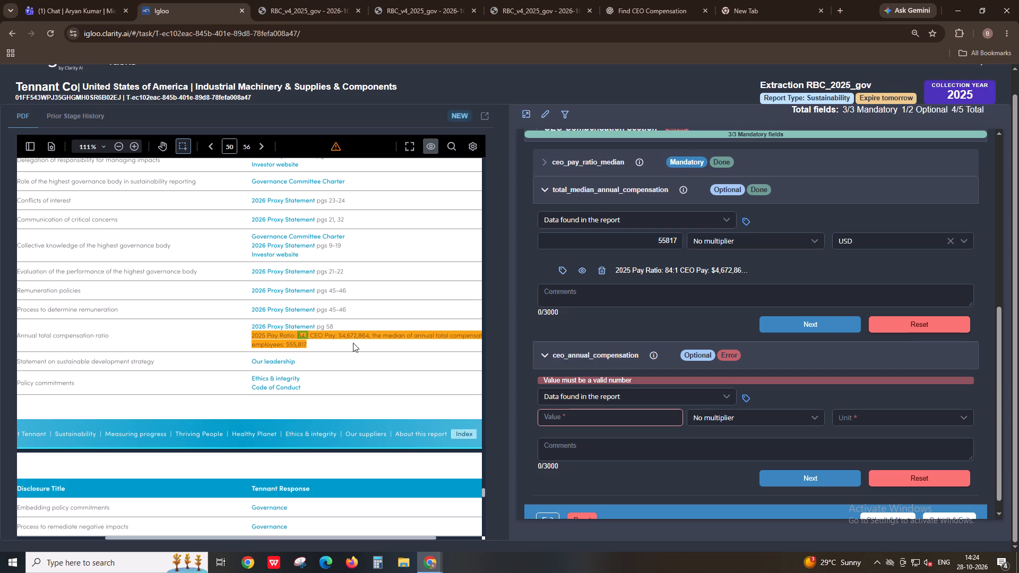
Copy the CEO Pay figure from the report into ceo_annual_compensation as 4672864 and set the unit to USD.
drag(341, 338, 357, 337)
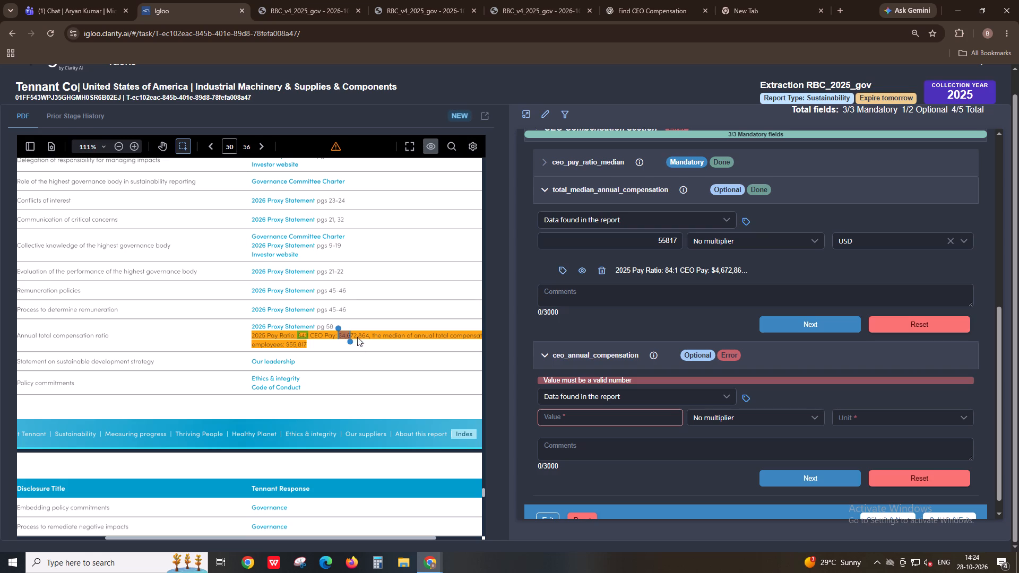
drag(357, 337, 366, 337)
key(ctrl+c)
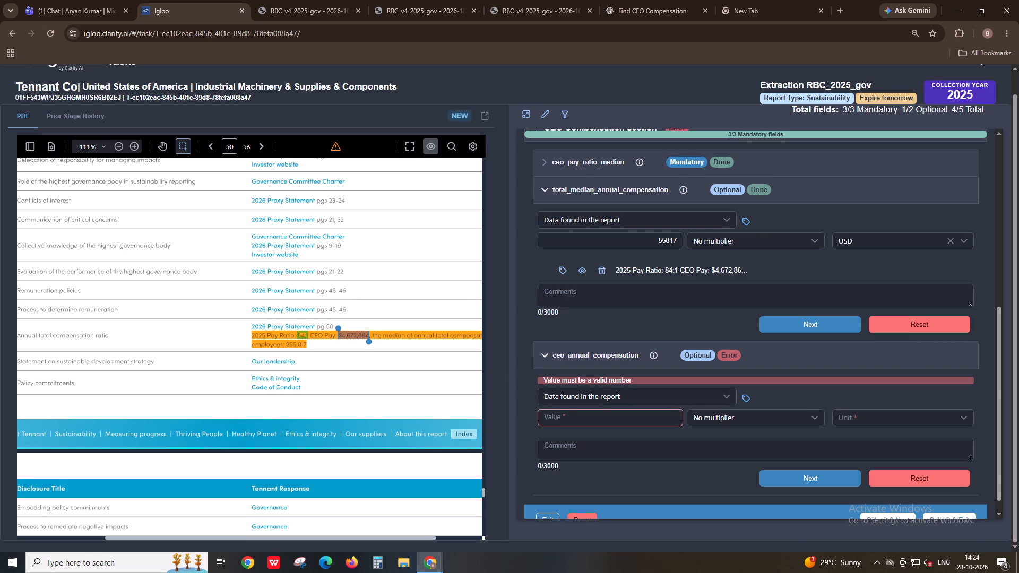
click(672, 419)
key(ctrl+v)
click(835, 406)
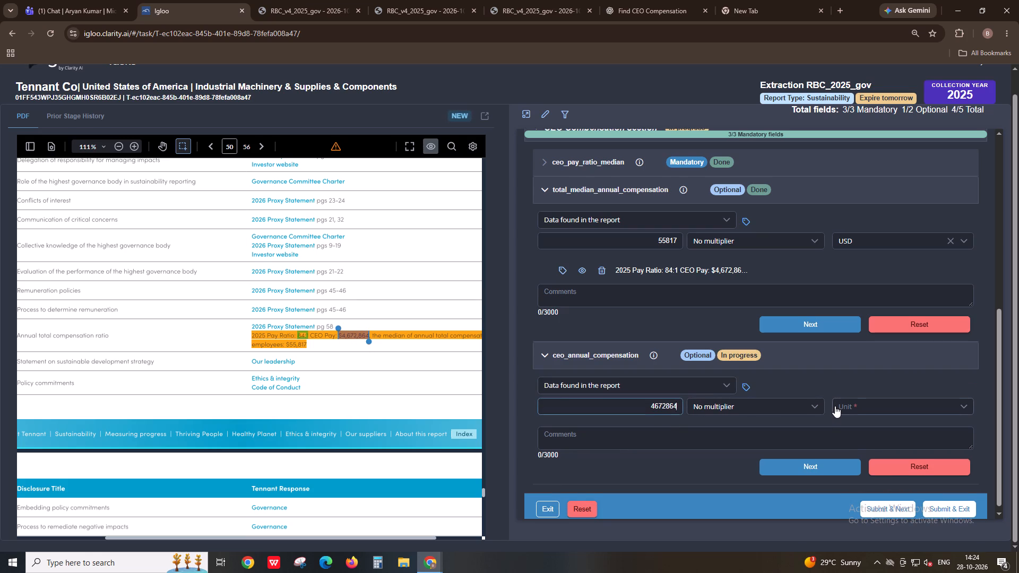
click(841, 424)
Tag the full 2025 Pay Ratio passage in the report as the ceo_annual_compensation source and proceed past the field.
click(746, 386)
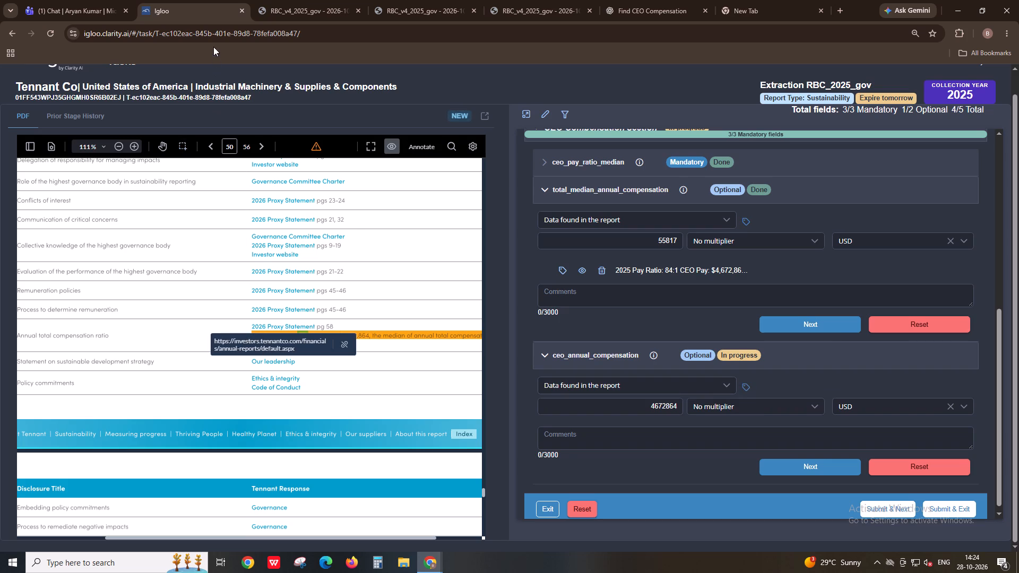
drag(253, 335, 312, 350)
click(817, 491)
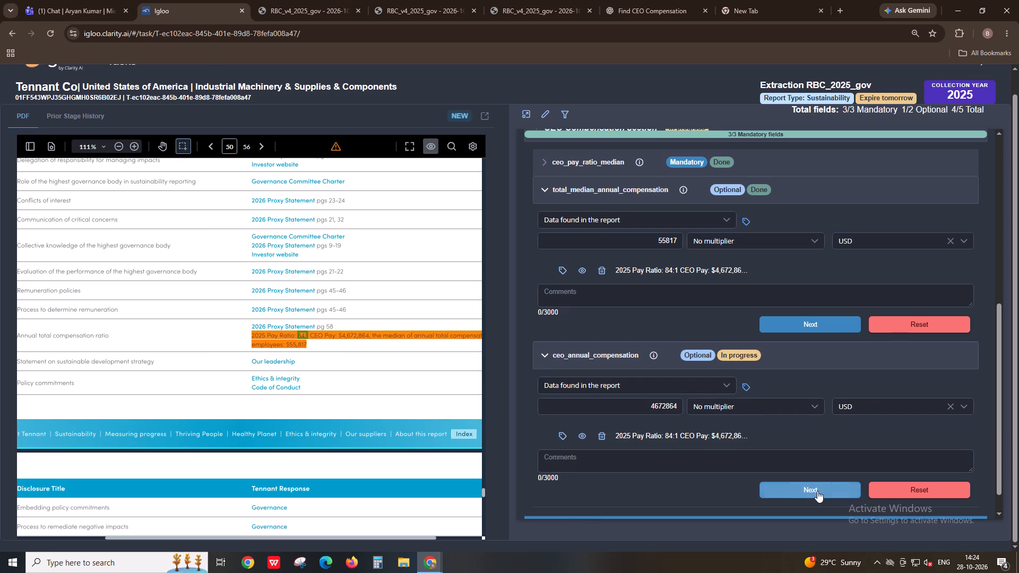